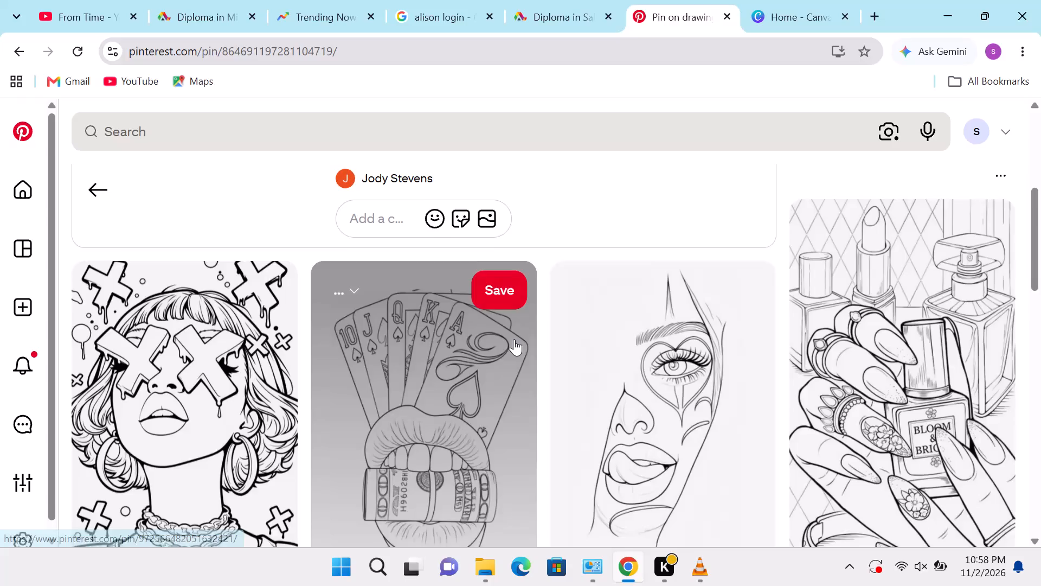
Download the line drawing of lips holding a lit joint from the open pin.
scroll(514, 339, up, 1)
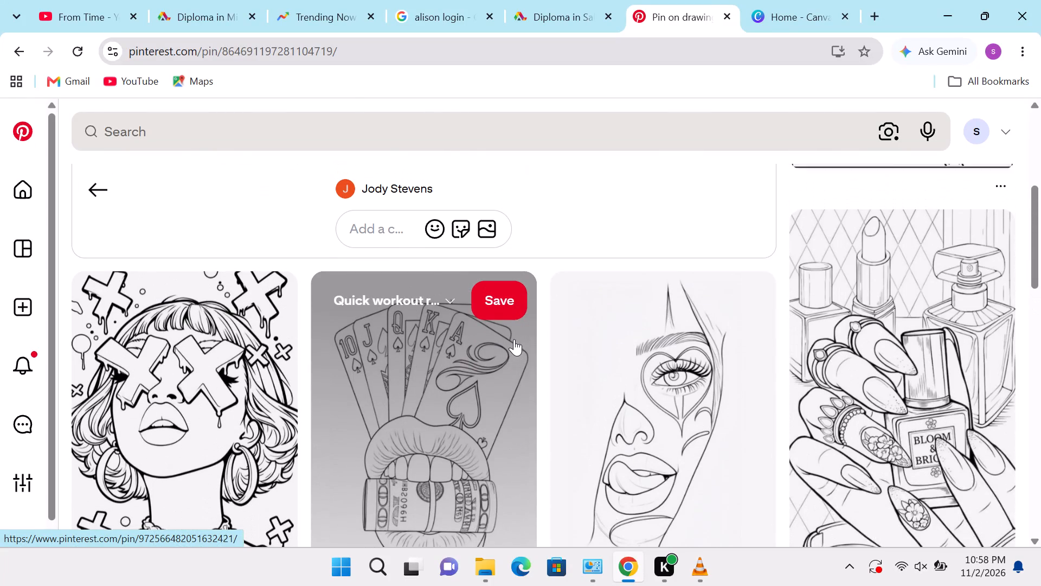
scroll(514, 339, up, 4)
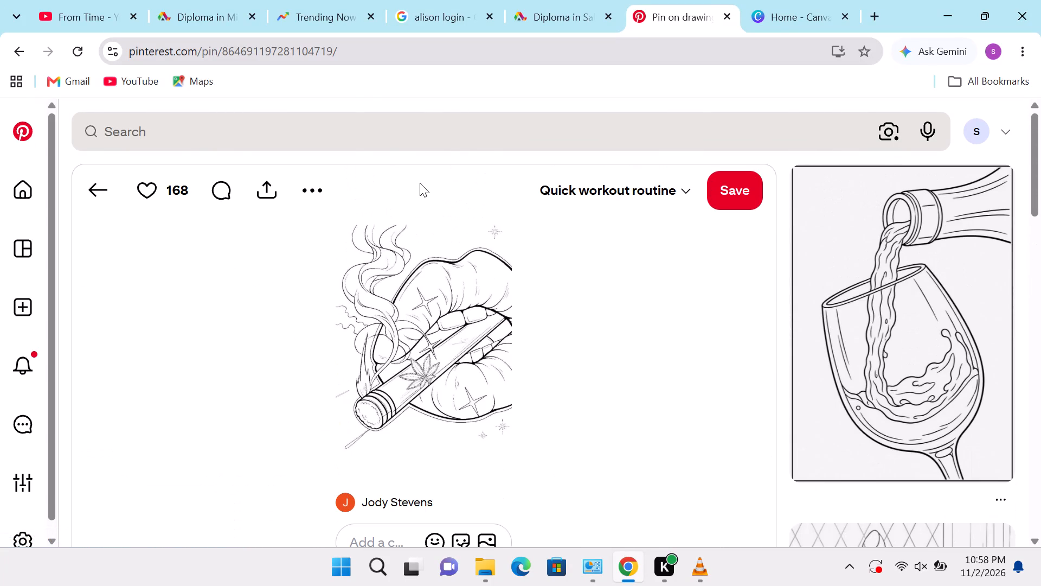
click(320, 195)
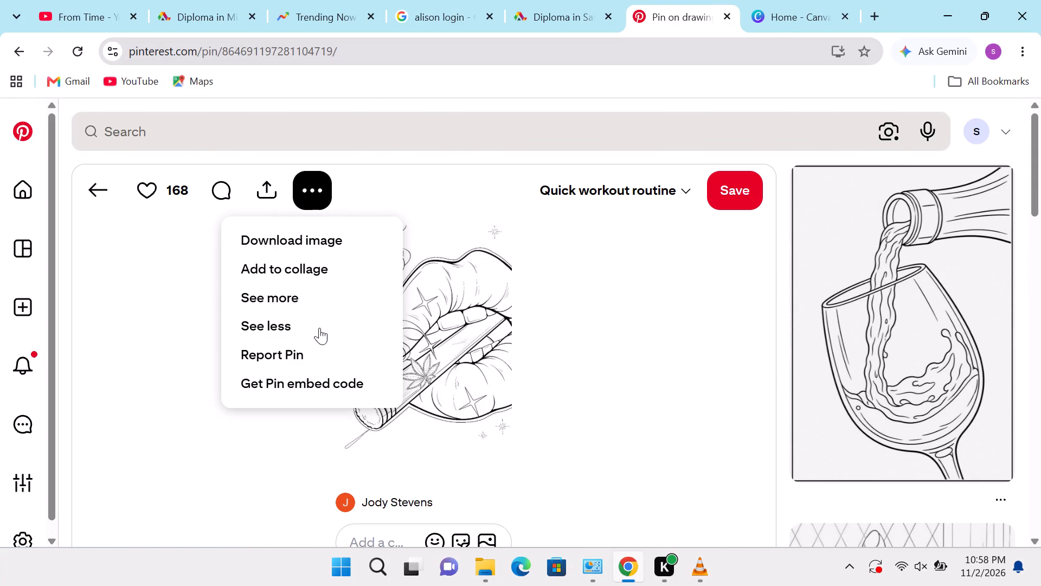
click(309, 245)
Open the related pin of playing cards above lips biting a money roll and download its image.
scroll(309, 245, down, 2)
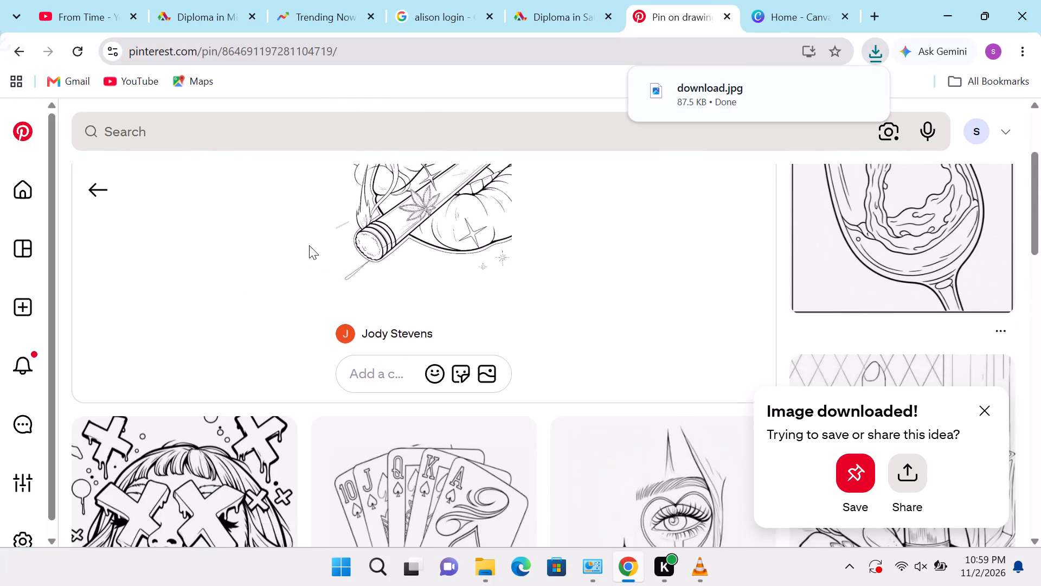
scroll(309, 245, down, 2)
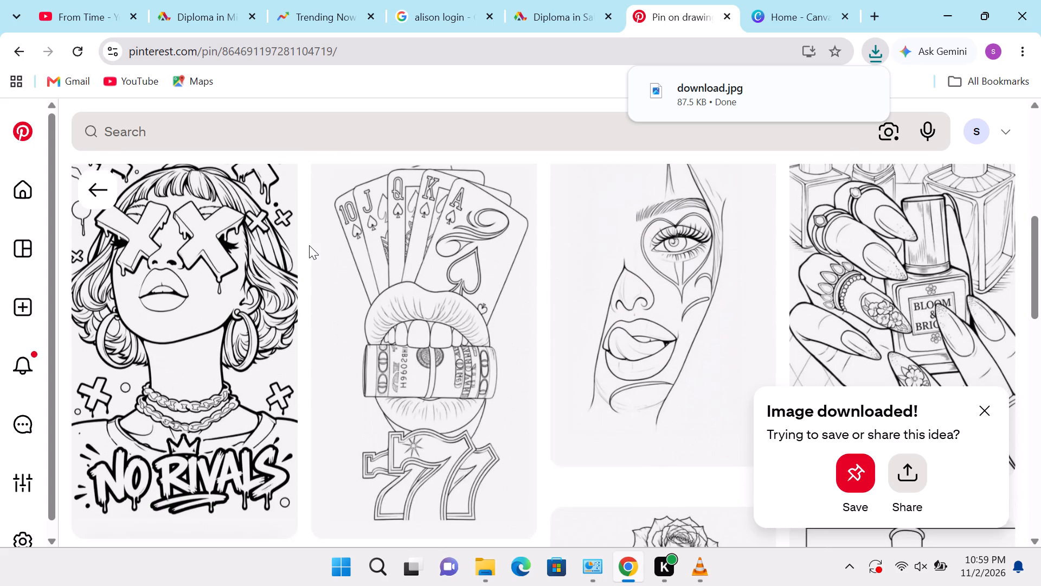
click(378, 269)
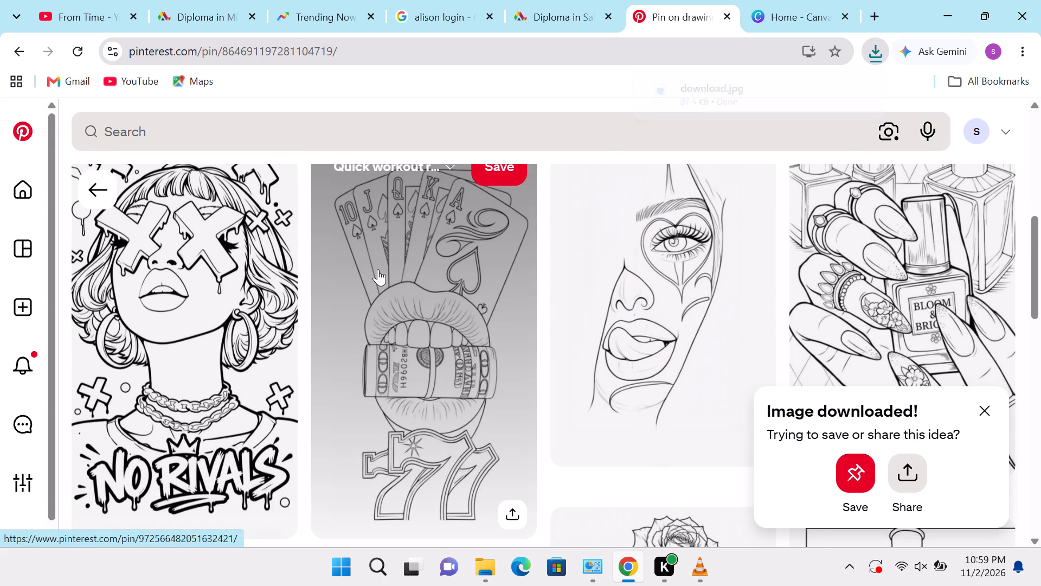
click(302, 189)
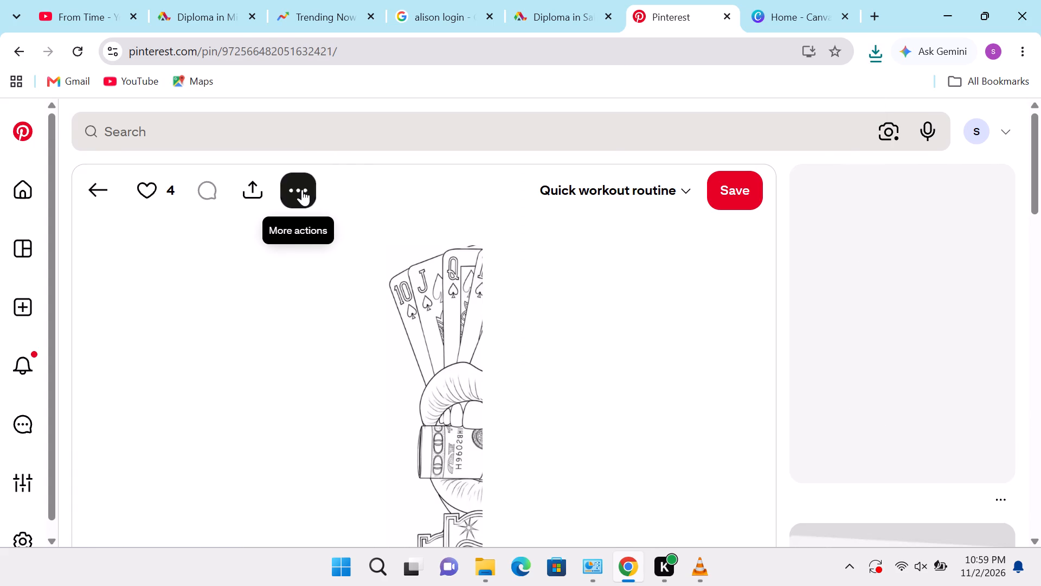
click(316, 263)
Open the related pin showing four aces with smoke and two dice, and download its image.
scroll(316, 263, down, 1)
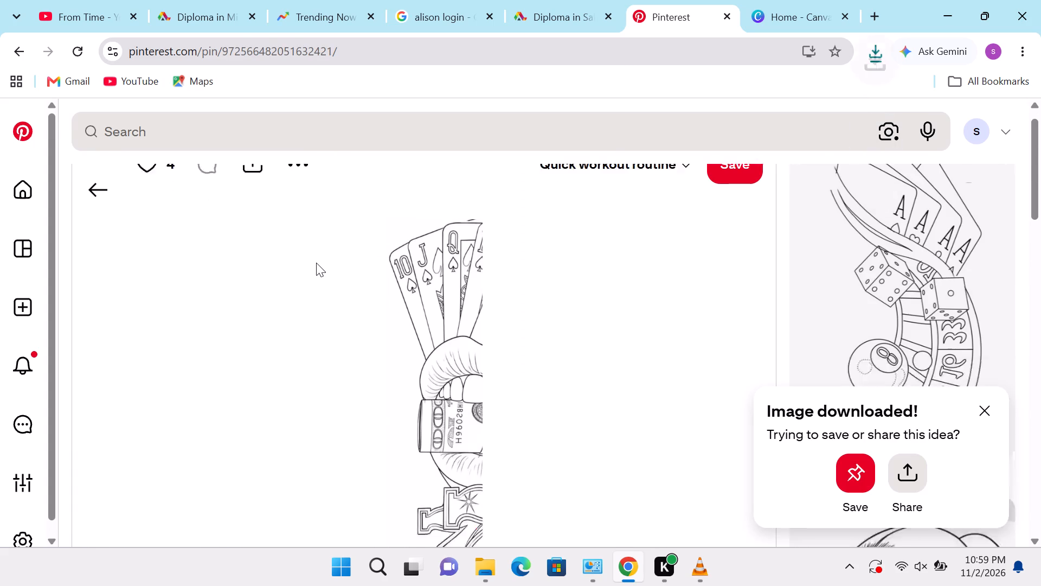
scroll(316, 263, down, 5)
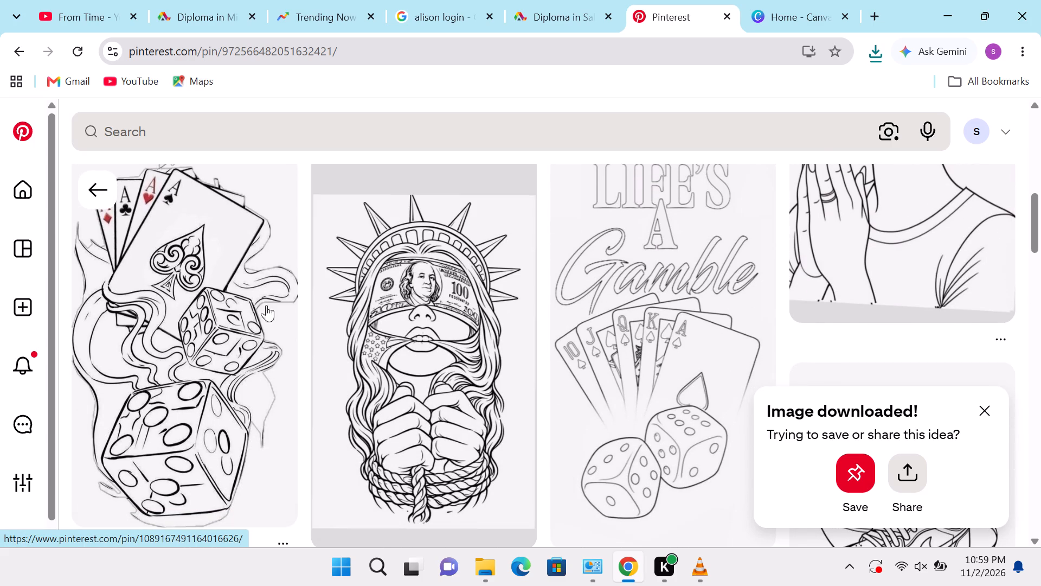
click(237, 315)
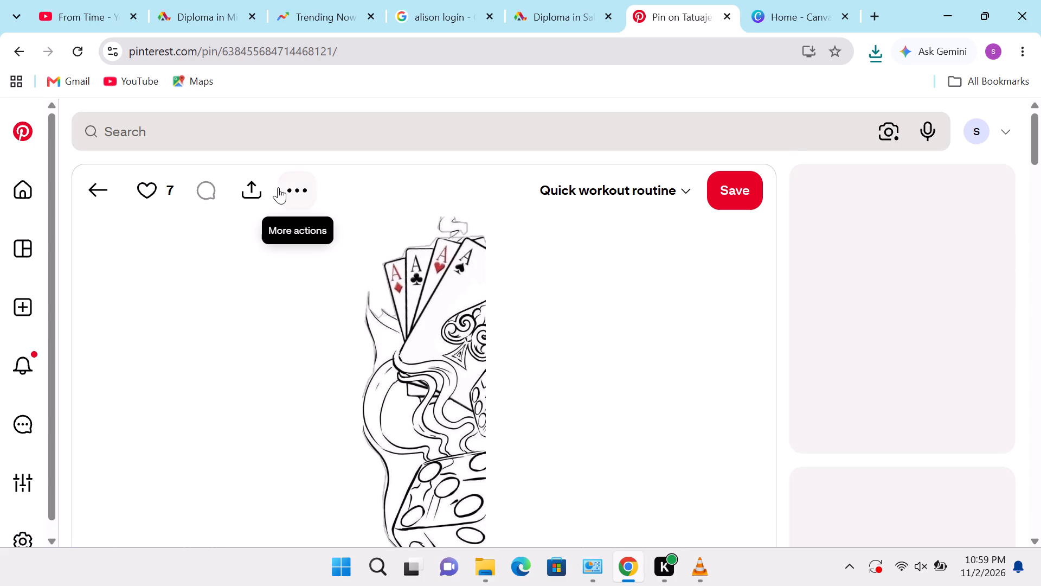
click(307, 180)
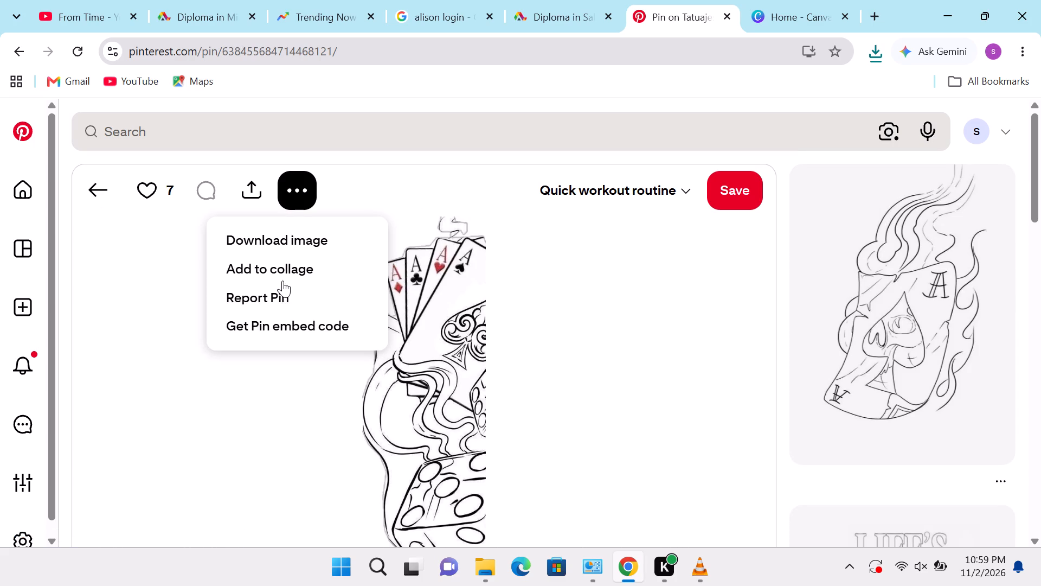
click(322, 243)
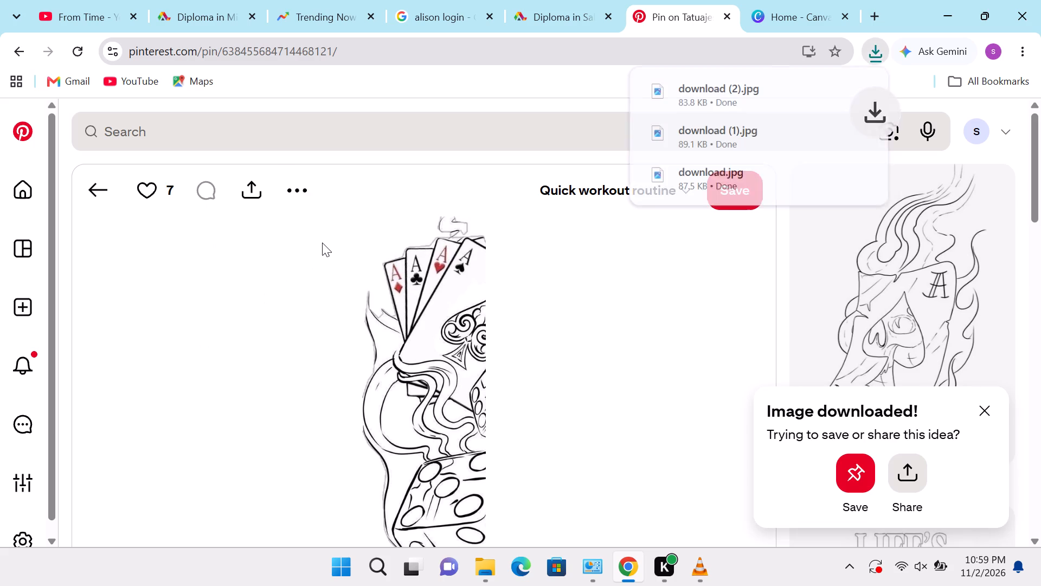
Open the related pin of a rose and crown on top of an hourglass and download its image.
scroll(322, 243, down, 6)
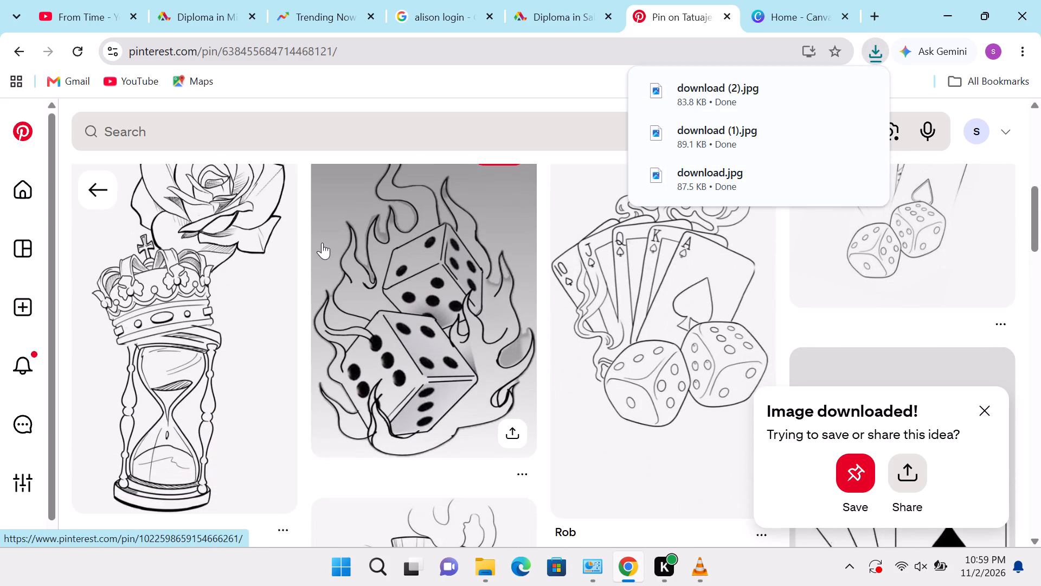
scroll(322, 243, down, 2)
scroll(322, 243, up, 1)
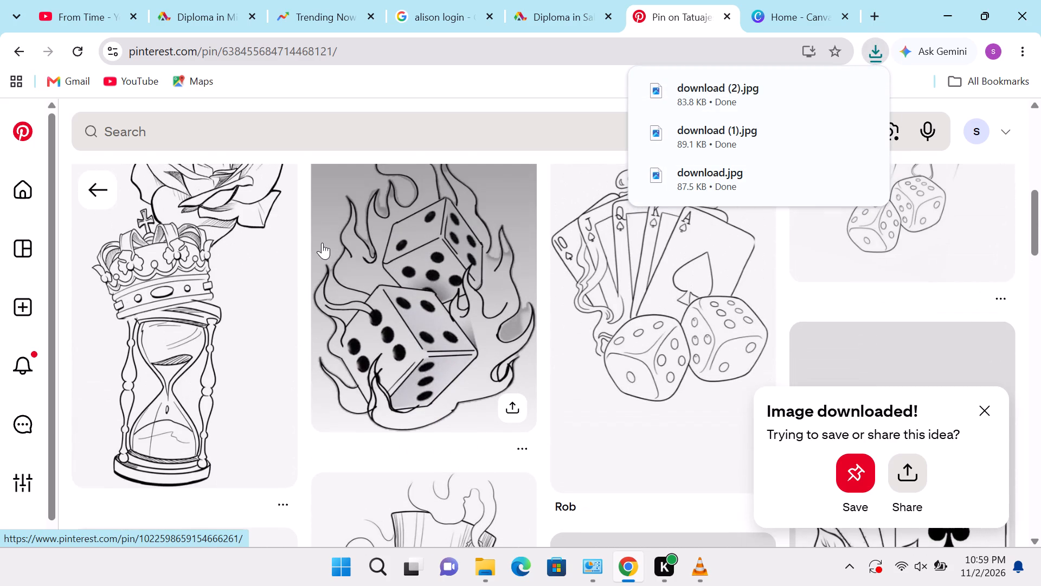
click(168, 298)
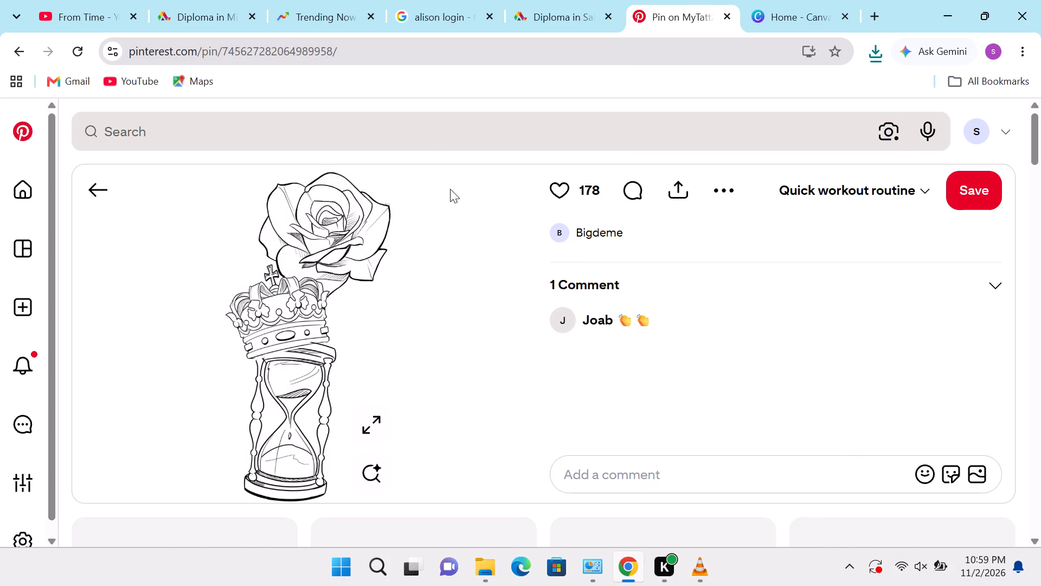
click(722, 187)
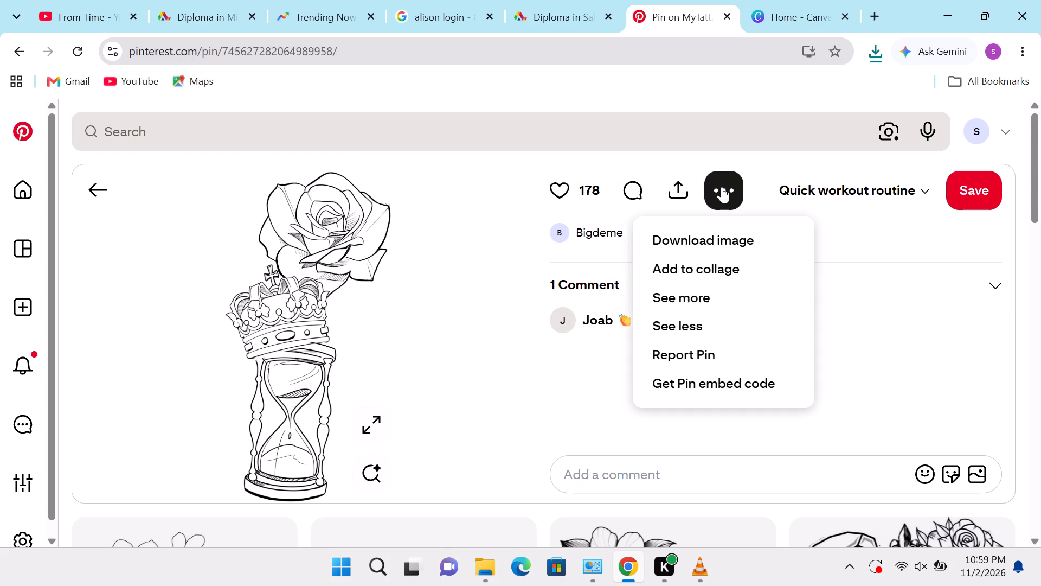
click(715, 238)
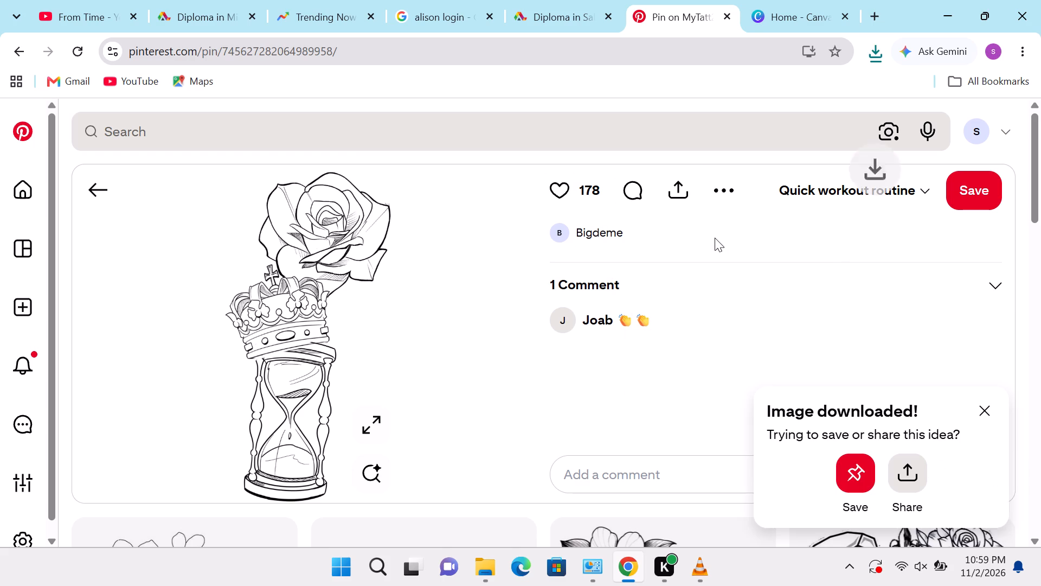
Open the related pin of a rotary telephone with lightning bolts and download its image.
scroll(715, 238, down, 4)
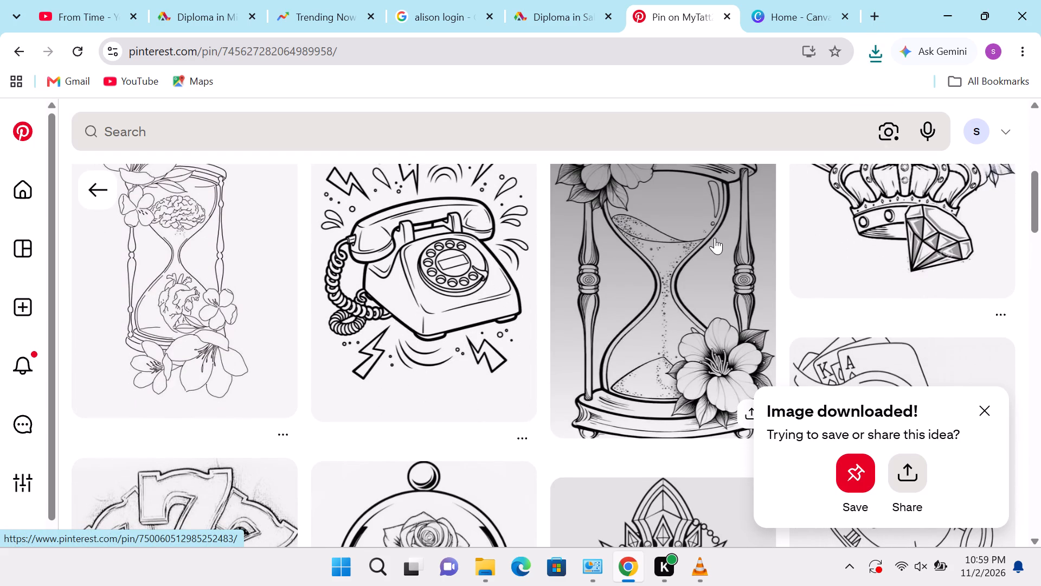
click(470, 296)
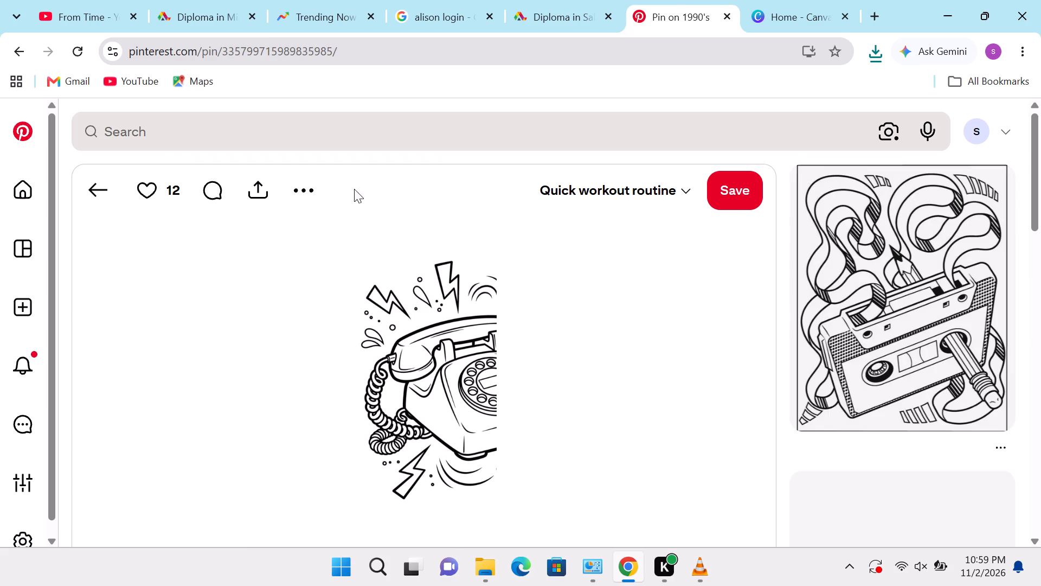
click(304, 195)
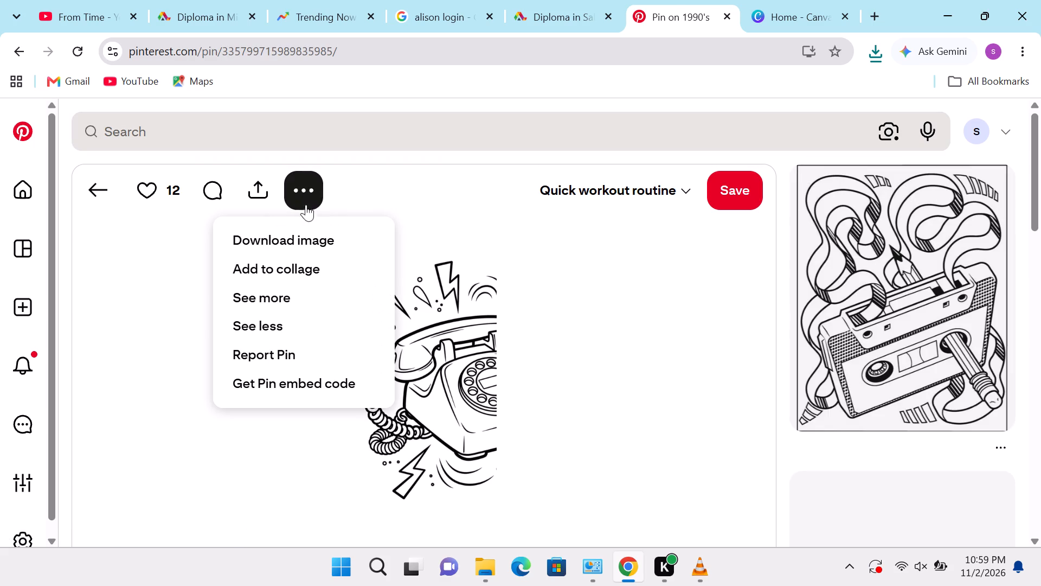
click(305, 236)
Browse the related retro line drawings below the telephone pin for another image to download.
scroll(305, 236, down, 1)
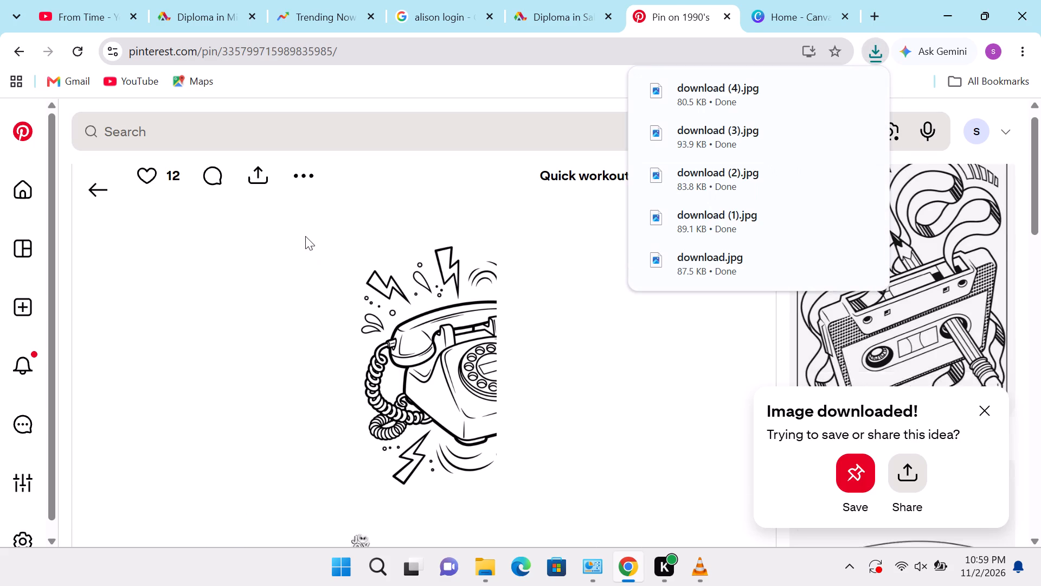
scroll(305, 236, down, 4)
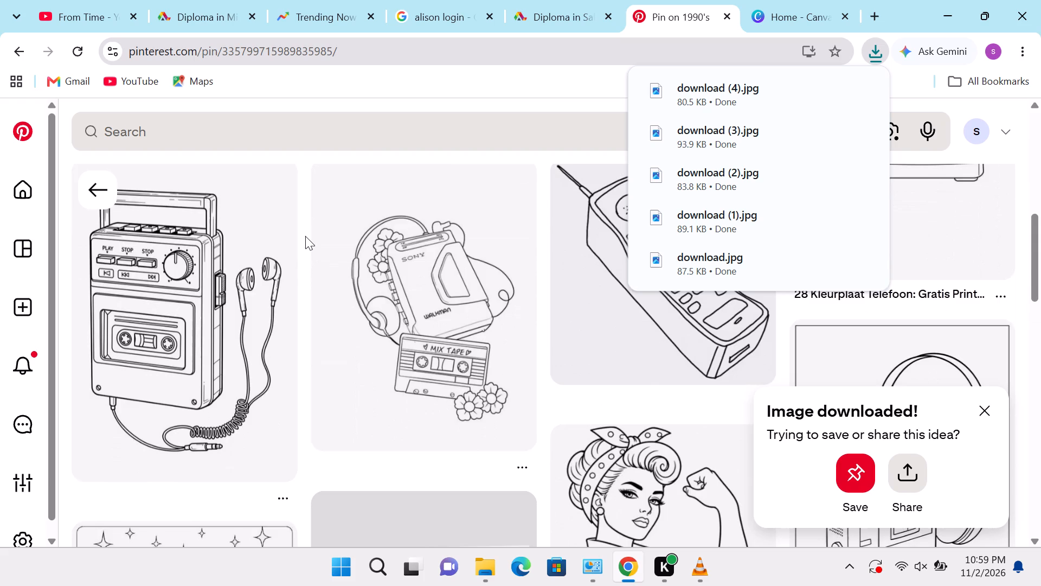
scroll(305, 236, down, 5)
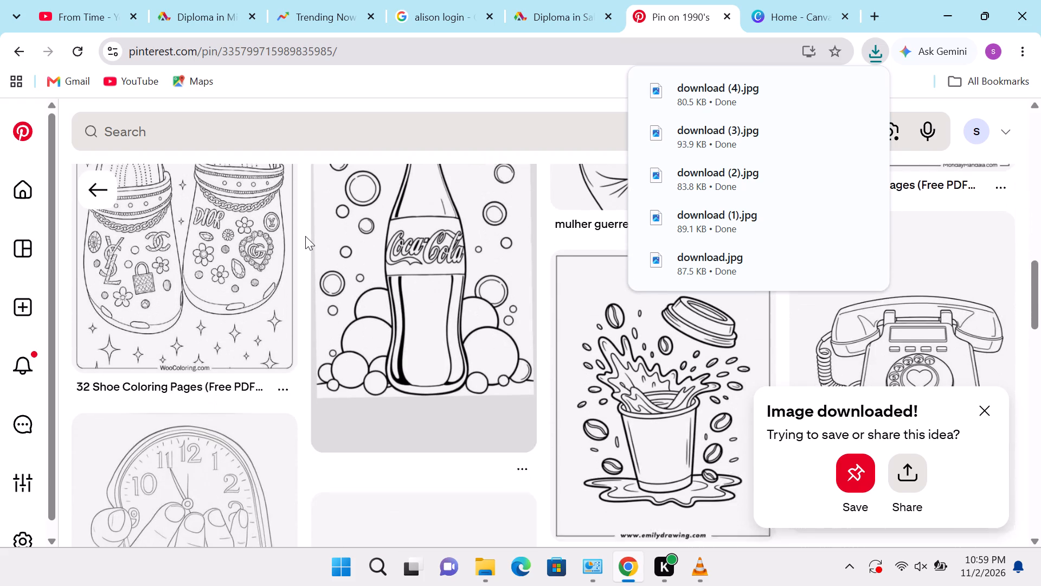
scroll(305, 236, down, 1)
scroll(305, 236, right, 2)
scroll(305, 236, down, 1)
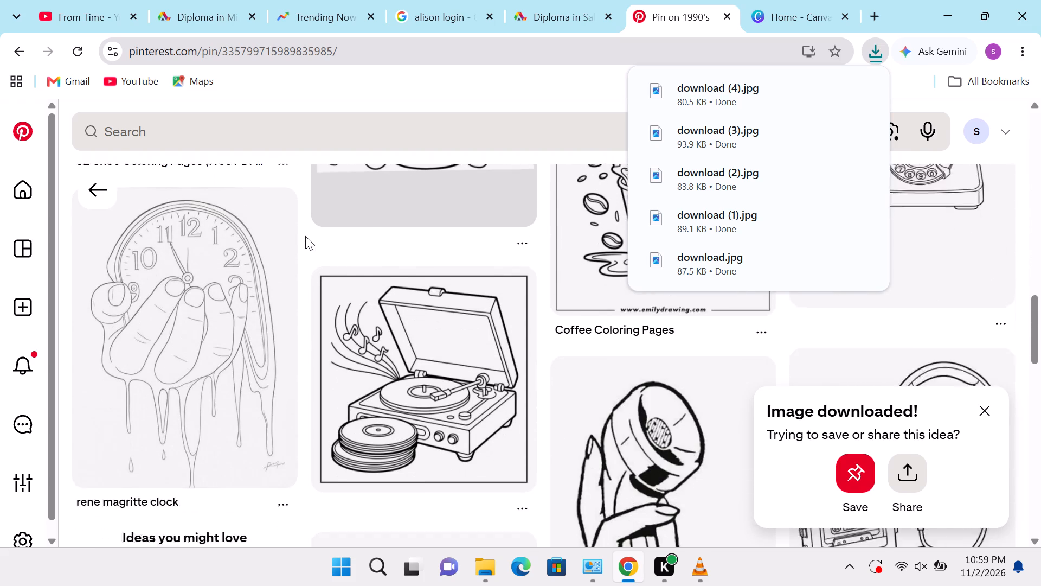
scroll(305, 236, down, 2)
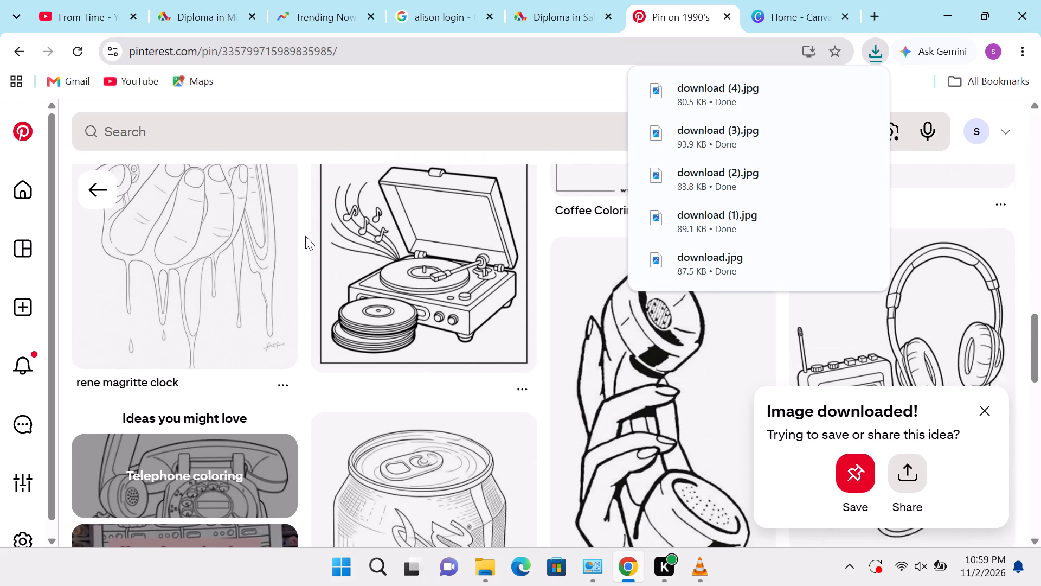
scroll(305, 236, down, 6)
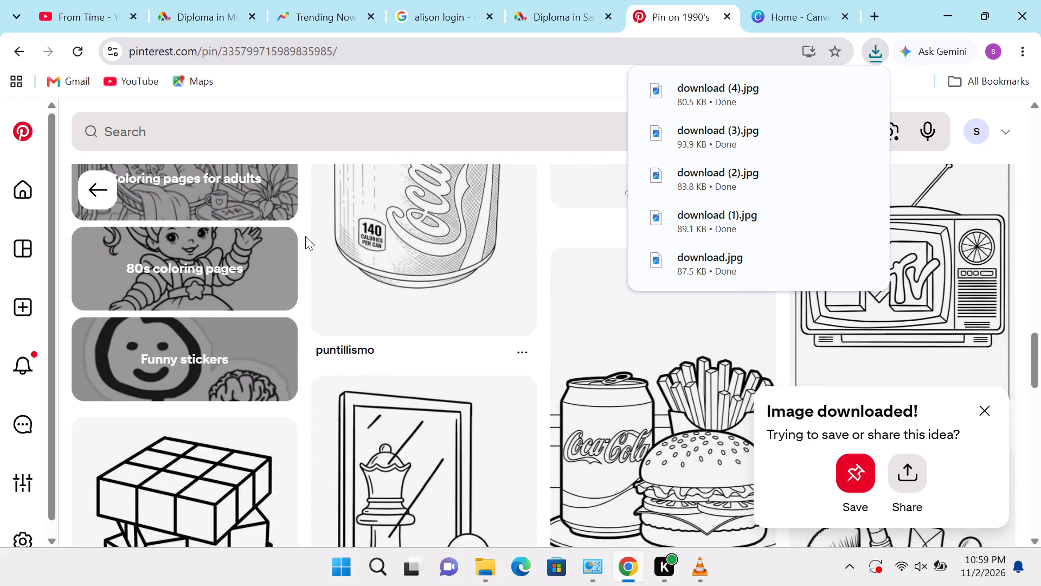
scroll(305, 236, down, 1)
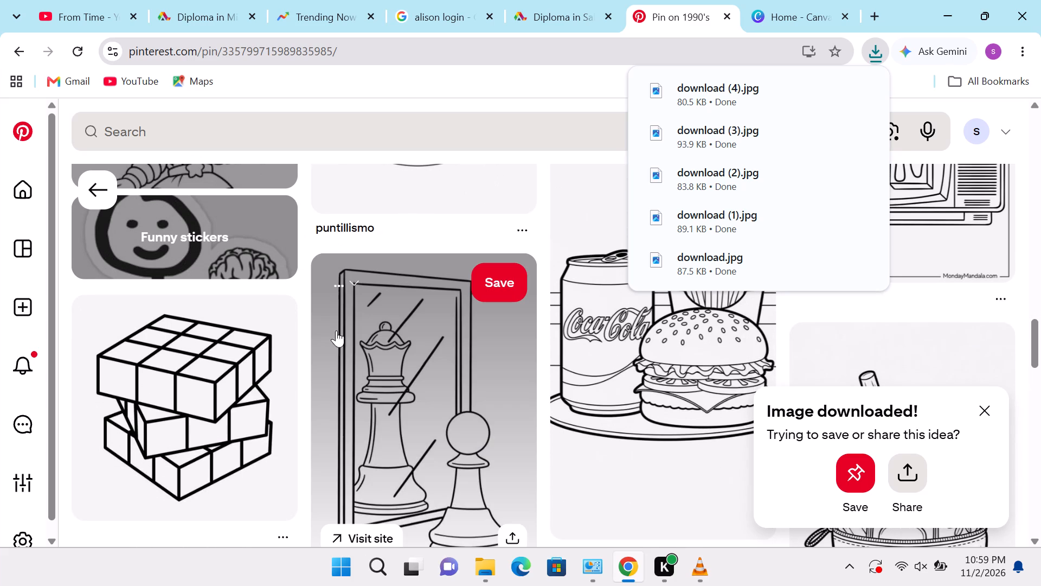
scroll(368, 348, down, 4)
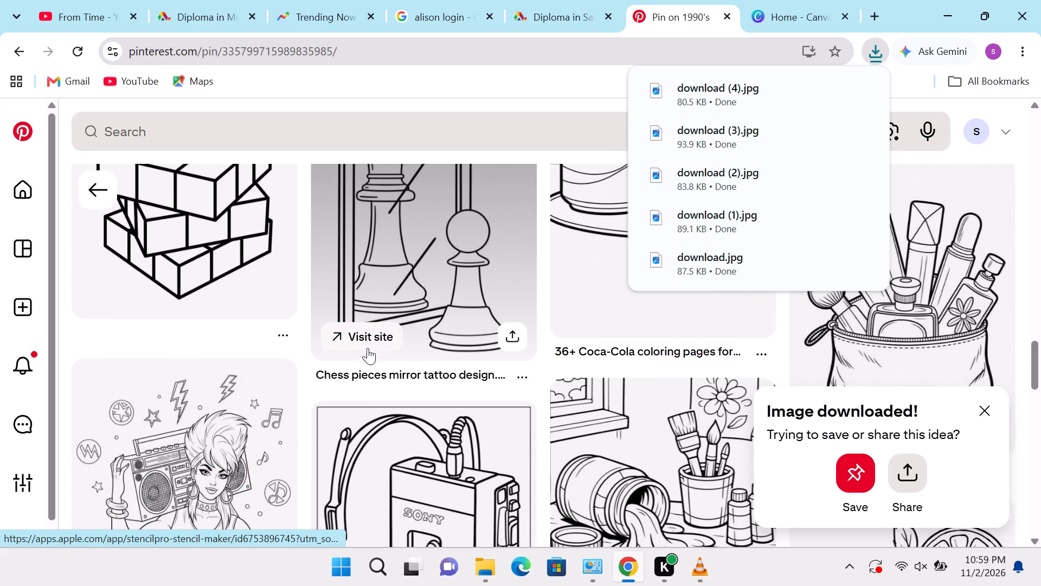
scroll(368, 348, down, 2)
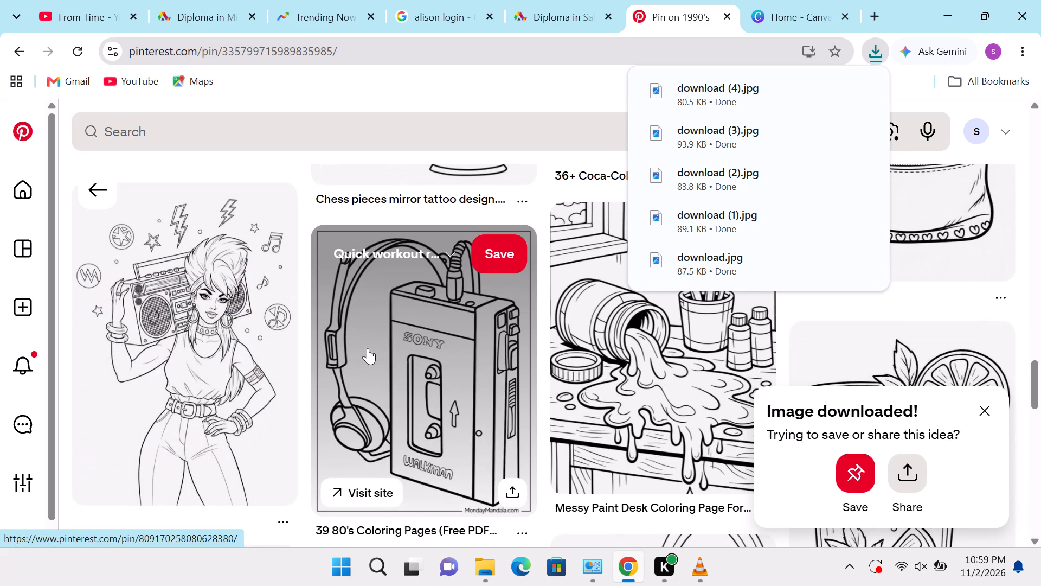
Open the pin of the 1980s-style woman carrying a boombox on her shoulder and download its image.
click(158, 366)
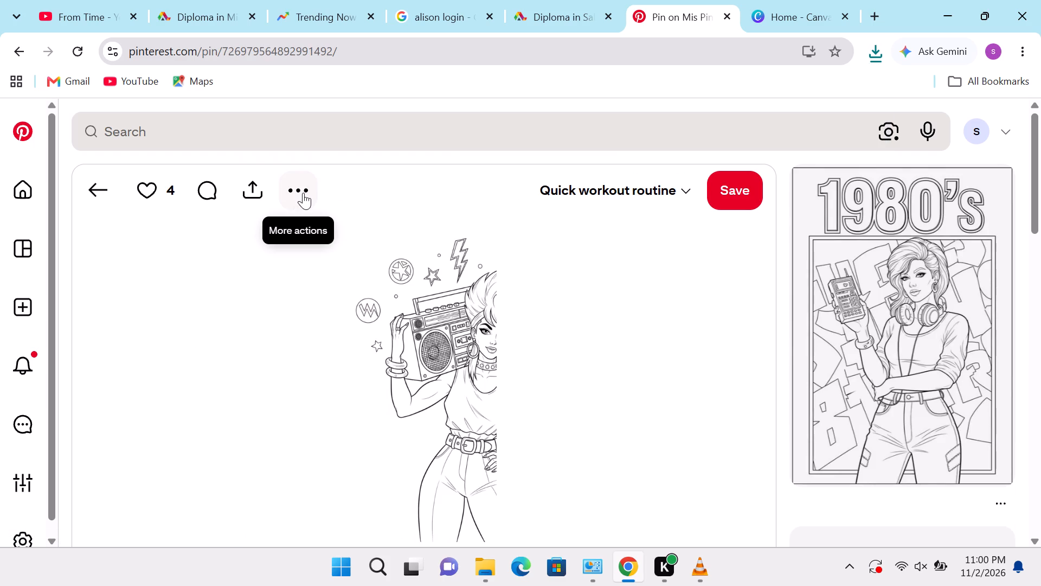
click(303, 192)
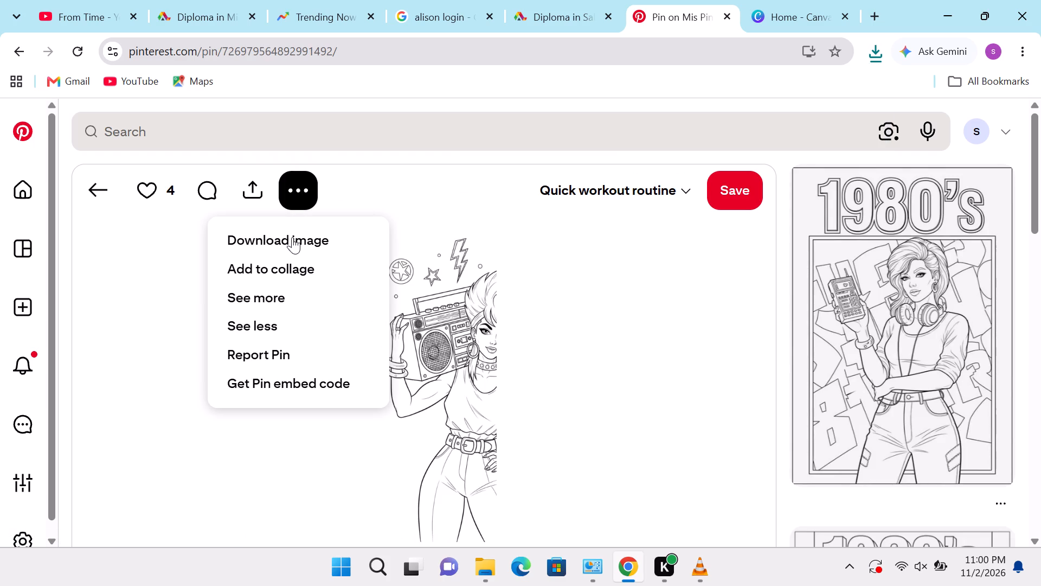
click(292, 237)
Open the related Baddie Coloring Pages pin of the girl in ripped baggy jeans and download its image.
scroll(292, 237, down, 3)
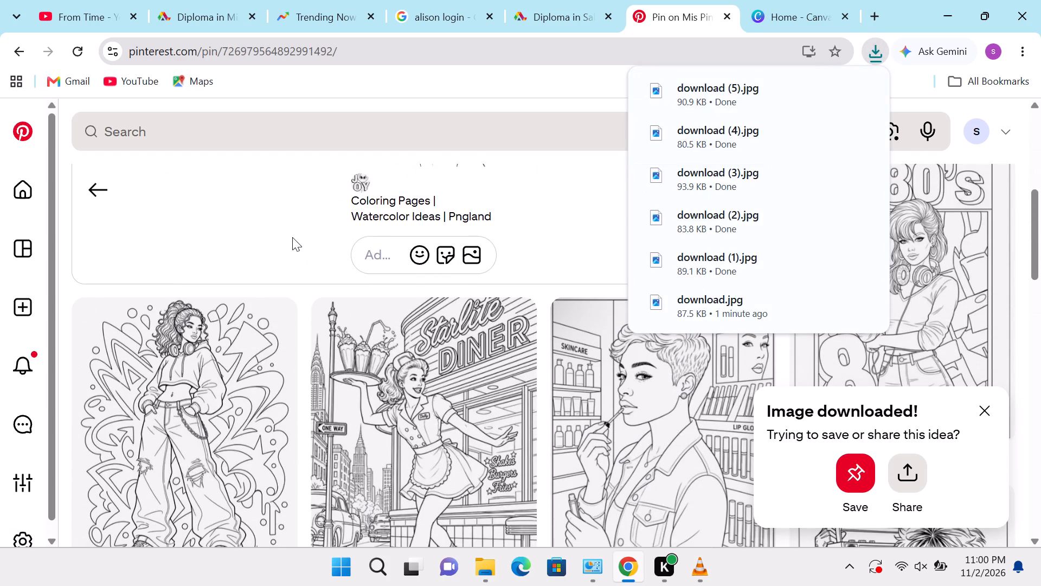
scroll(292, 237, down, 1)
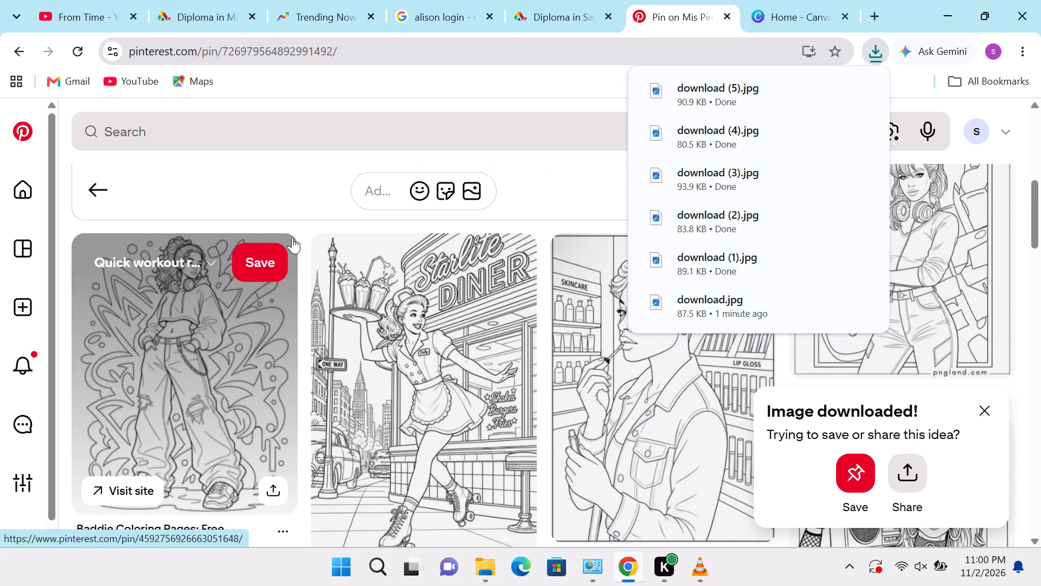
click(236, 316)
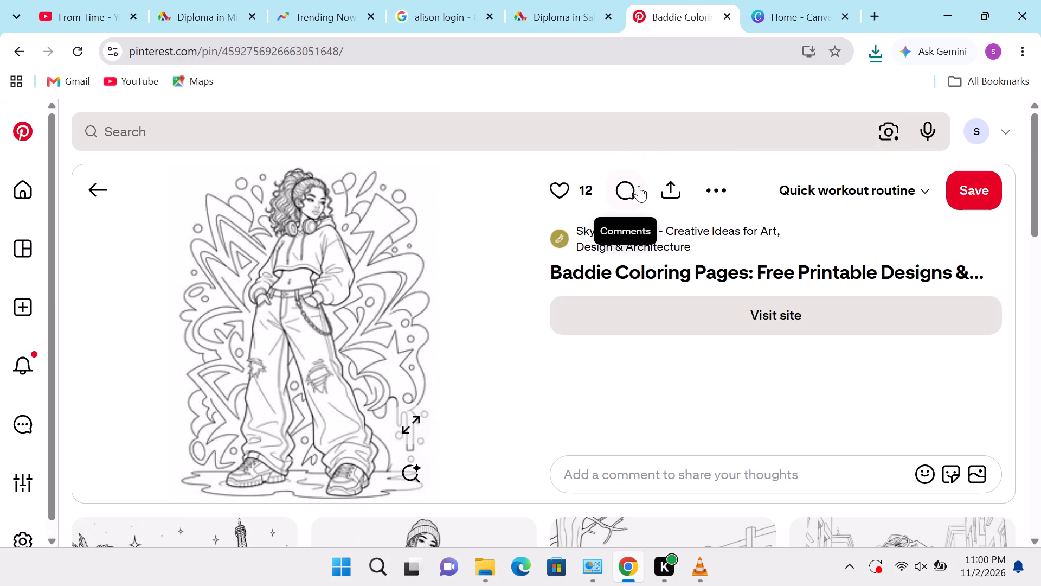
click(723, 195)
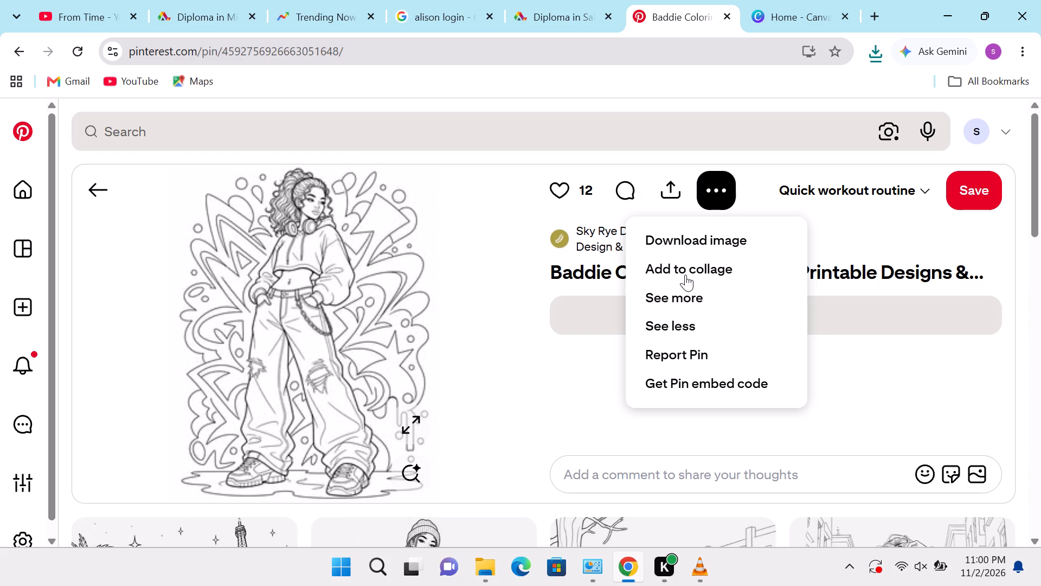
click(694, 245)
Browse the related fashion and street-style coloring pages below the pin for another image to download.
scroll(694, 245, down, 2)
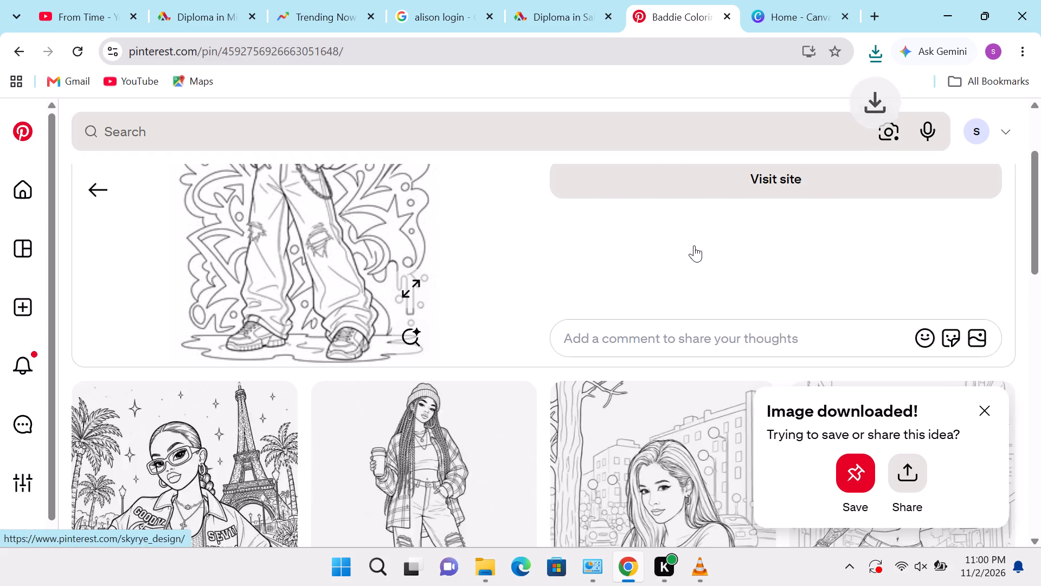
scroll(694, 245, down, 1)
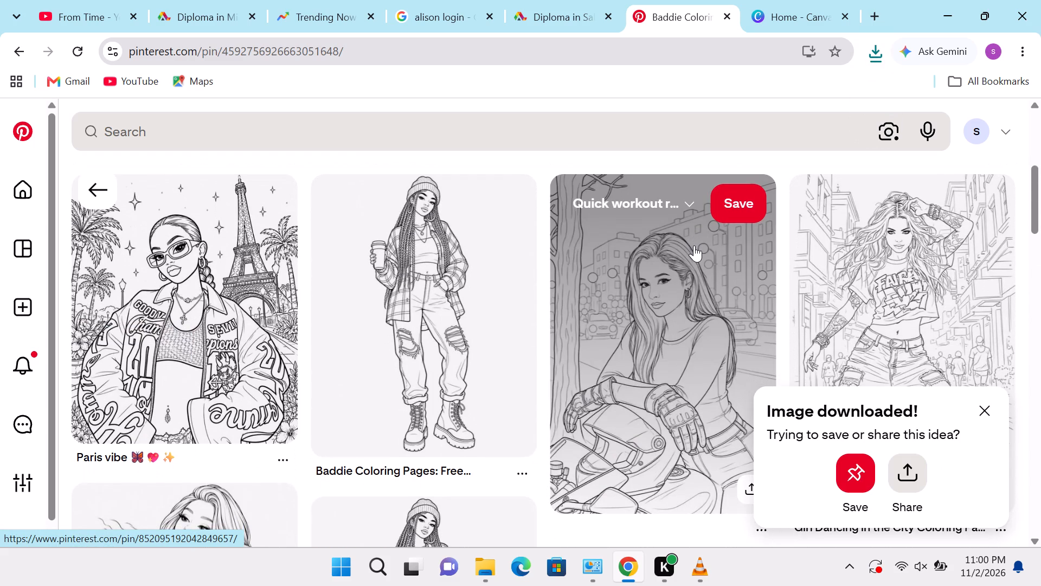
scroll(694, 245, down, 4)
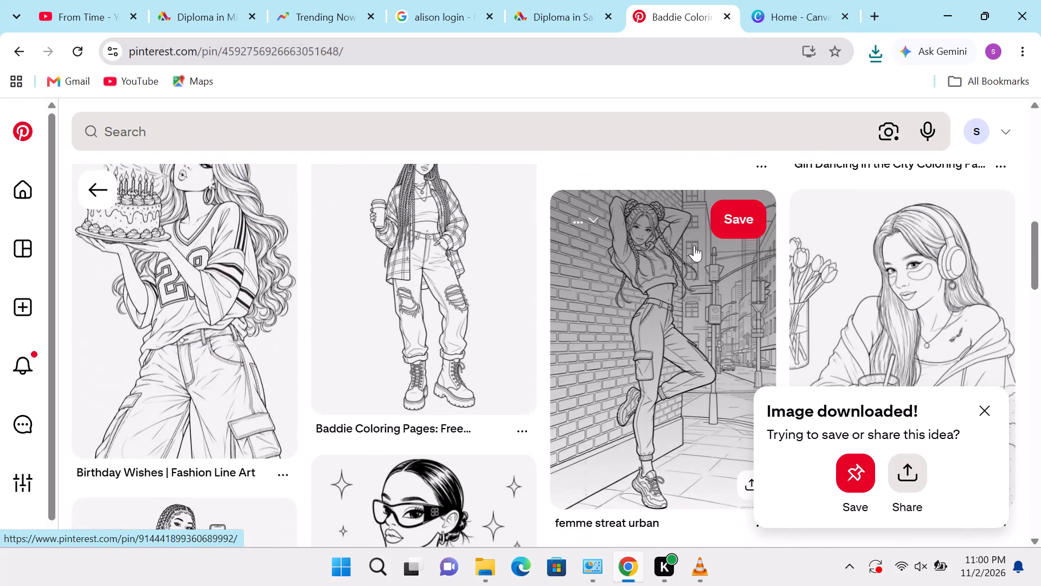
scroll(694, 245, down, 6)
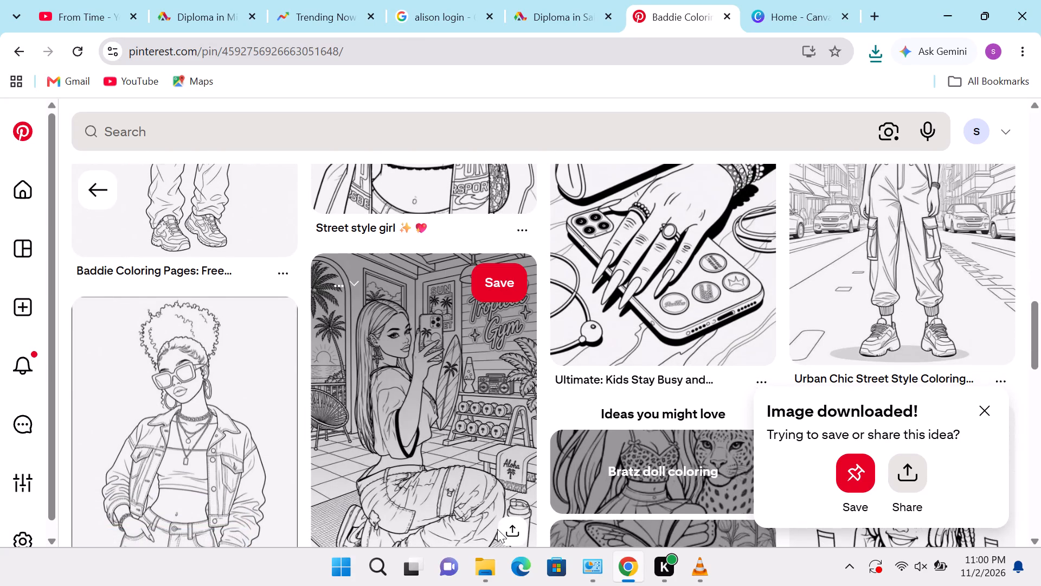
Switch to Canva and start creating a new design.
click(808, 0)
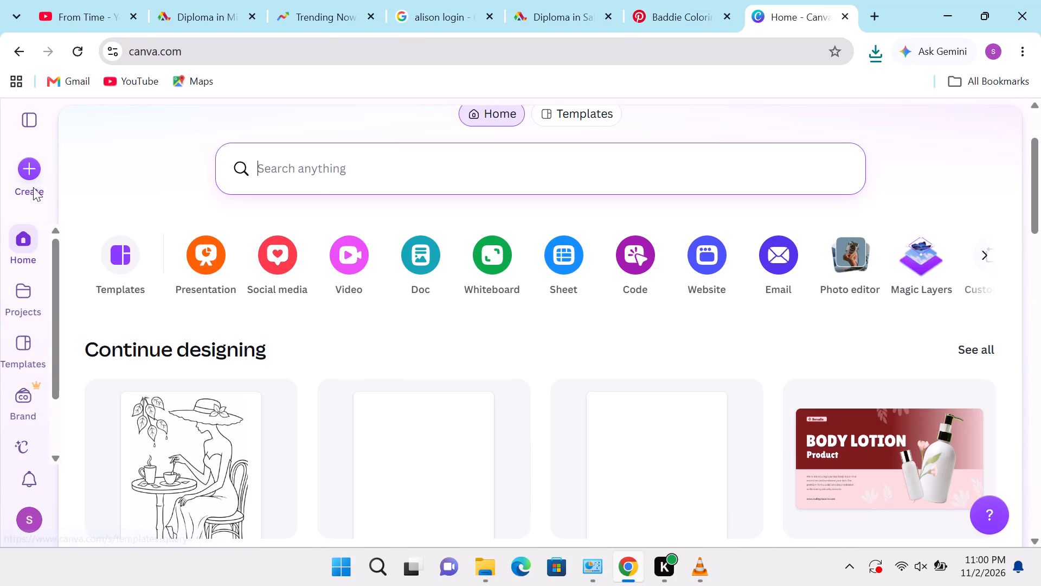
click(27, 164)
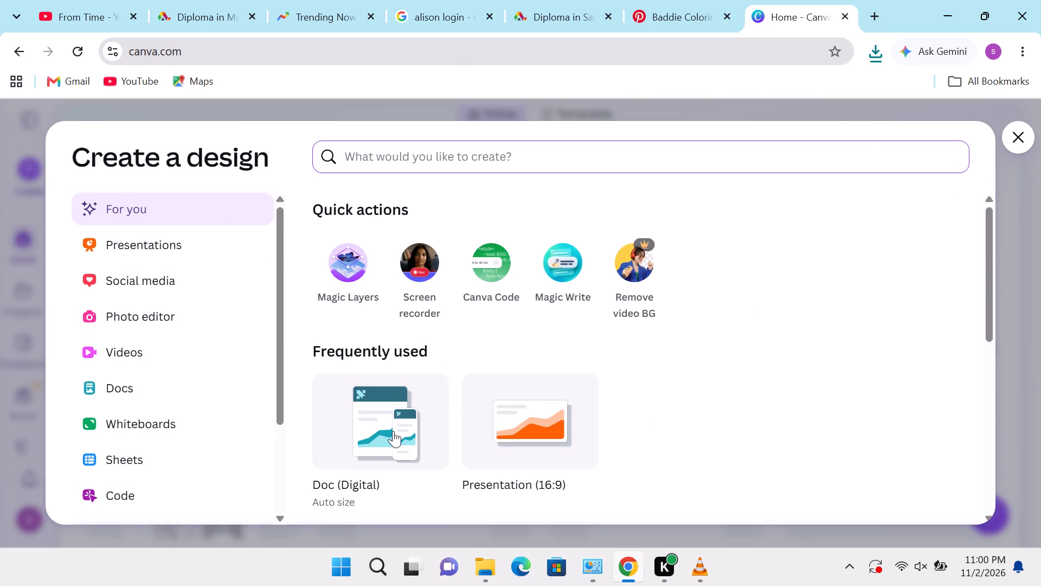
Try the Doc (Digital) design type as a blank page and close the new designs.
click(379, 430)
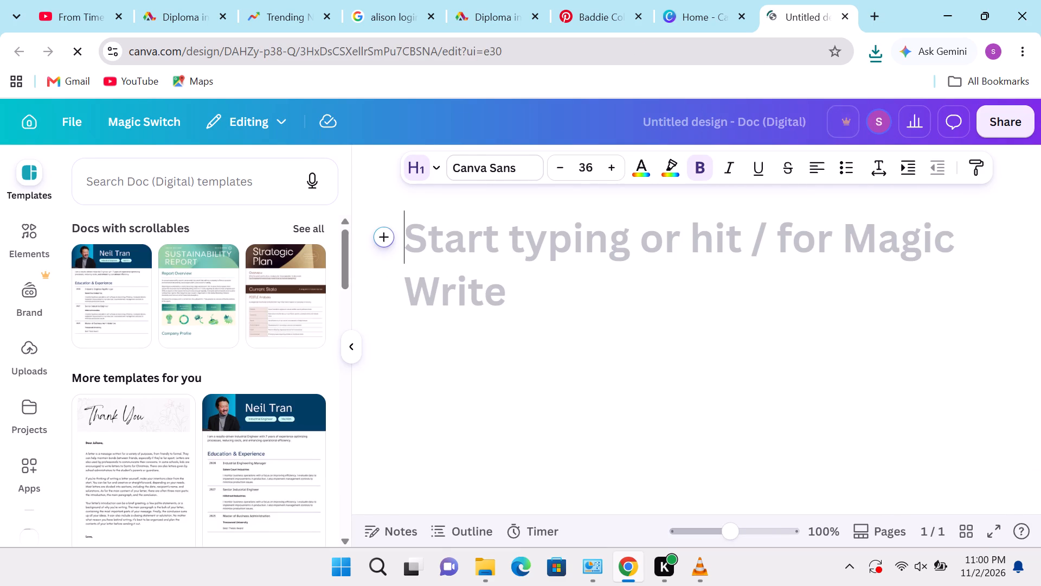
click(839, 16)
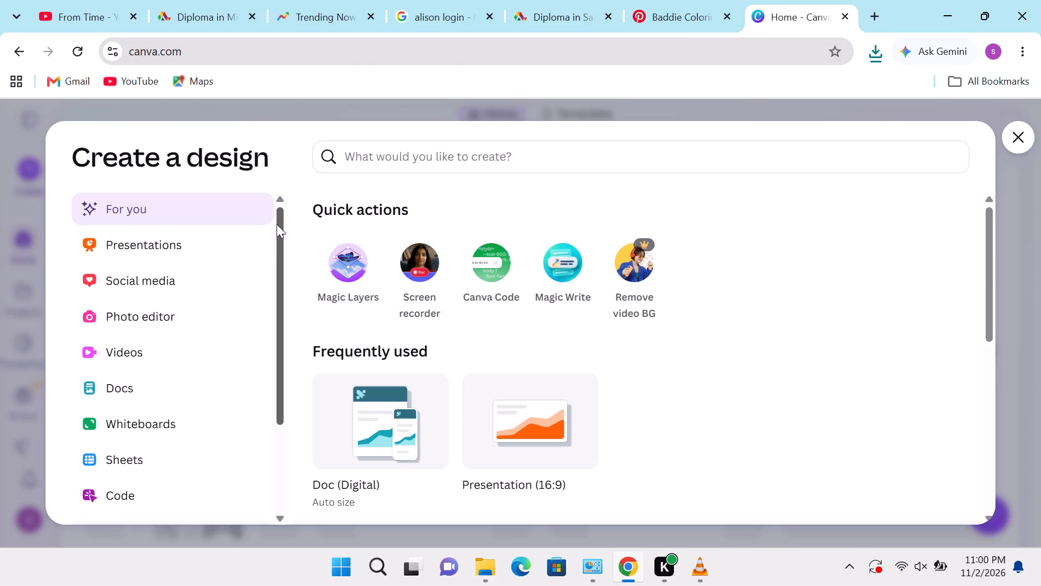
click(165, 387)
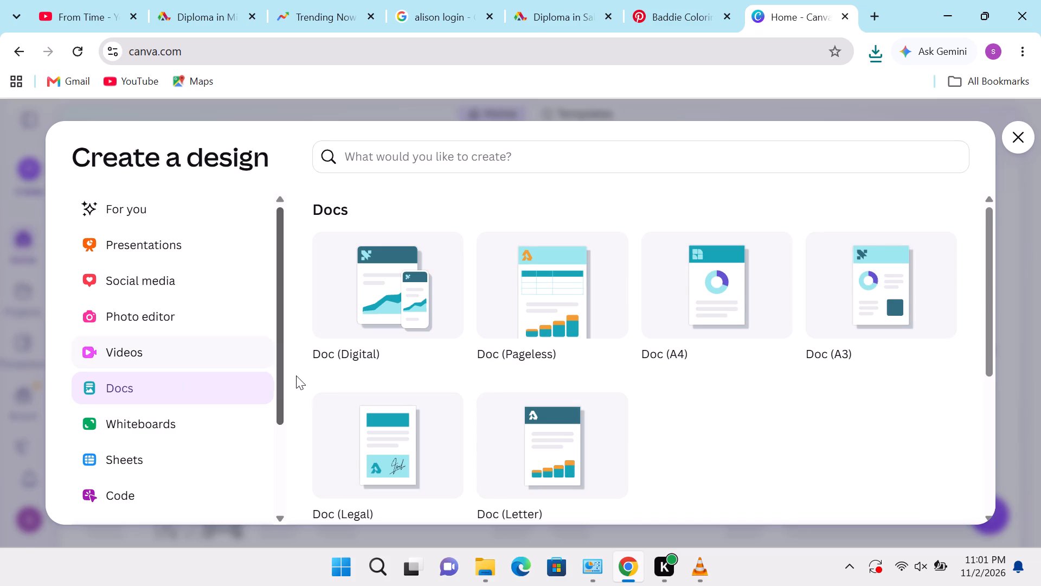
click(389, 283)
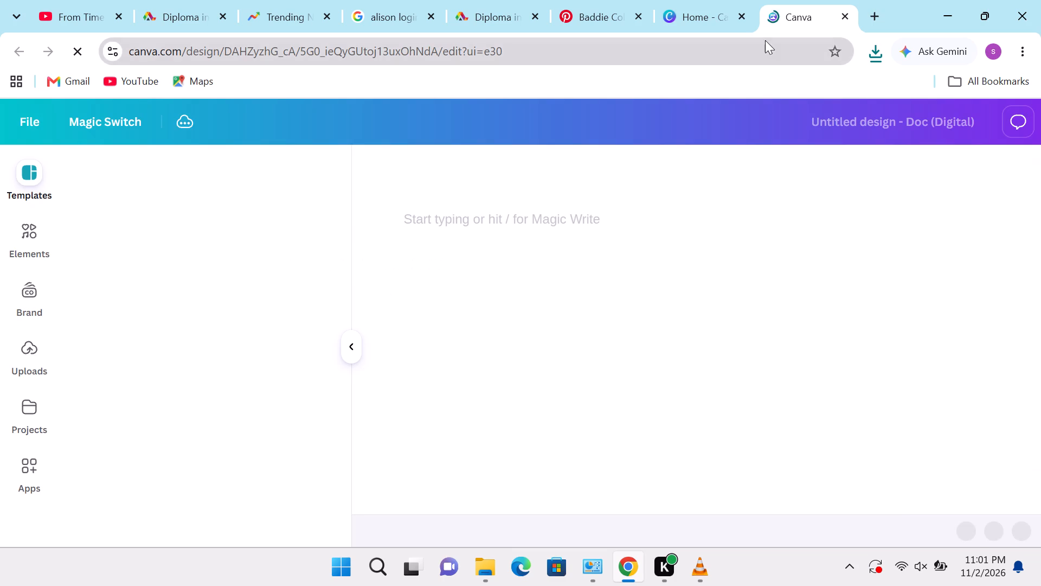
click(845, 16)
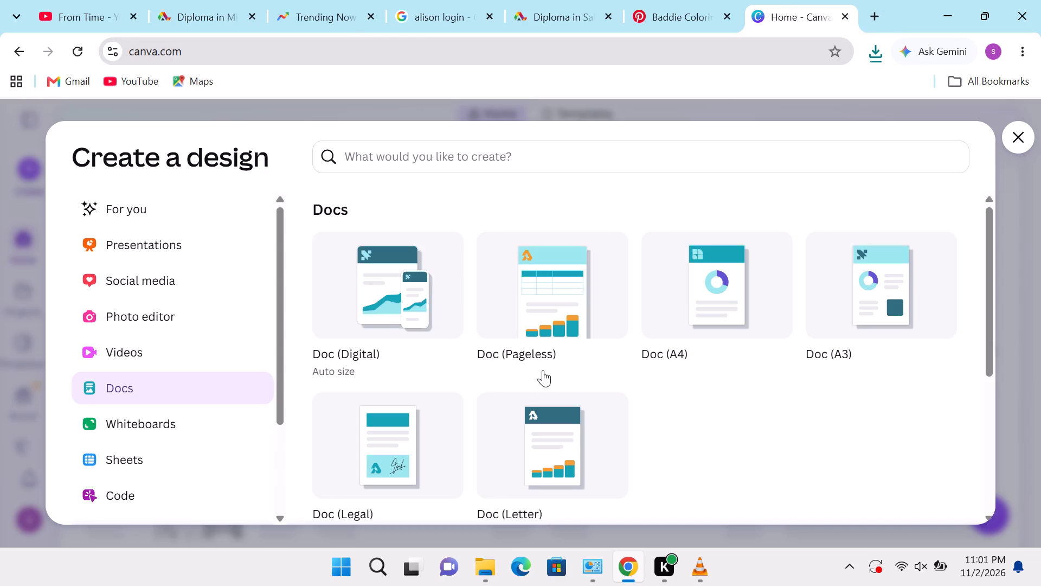
Look through the Docs formats and the other design categories for a suitable page type.
scroll(538, 380, down, 5)
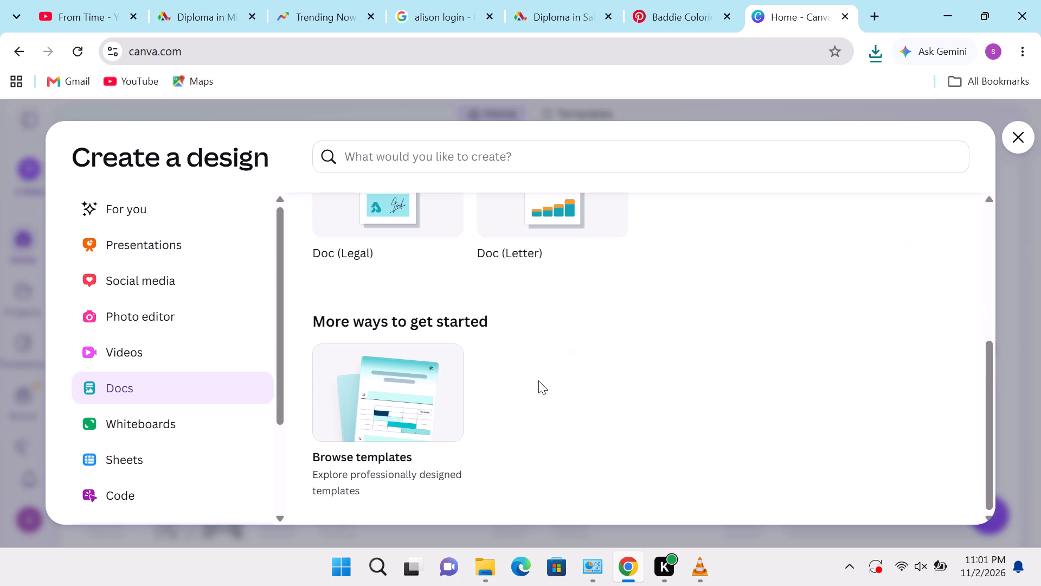
scroll(538, 380, down, 1)
scroll(538, 380, up, 4)
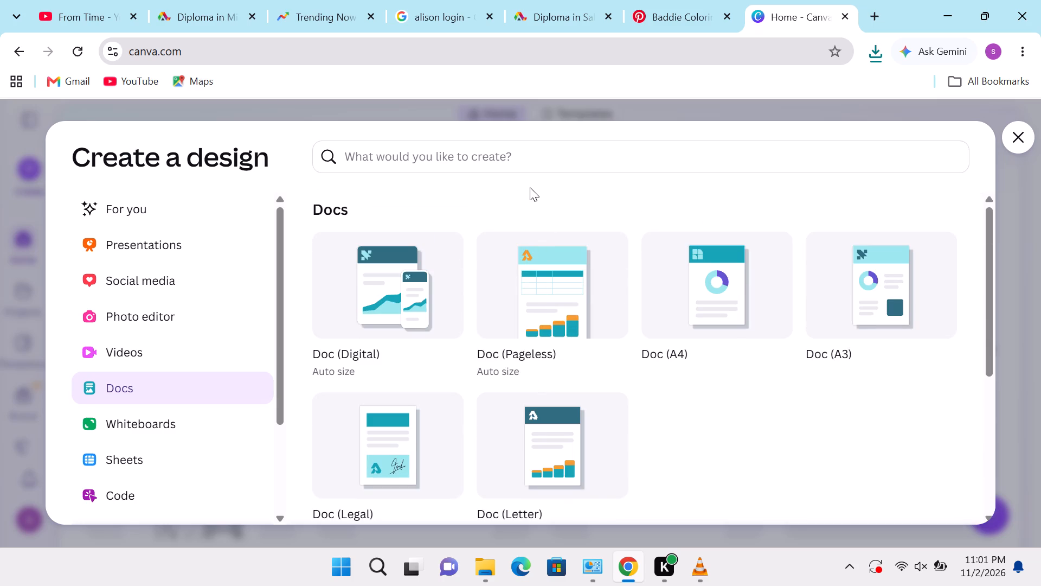
click(525, 165)
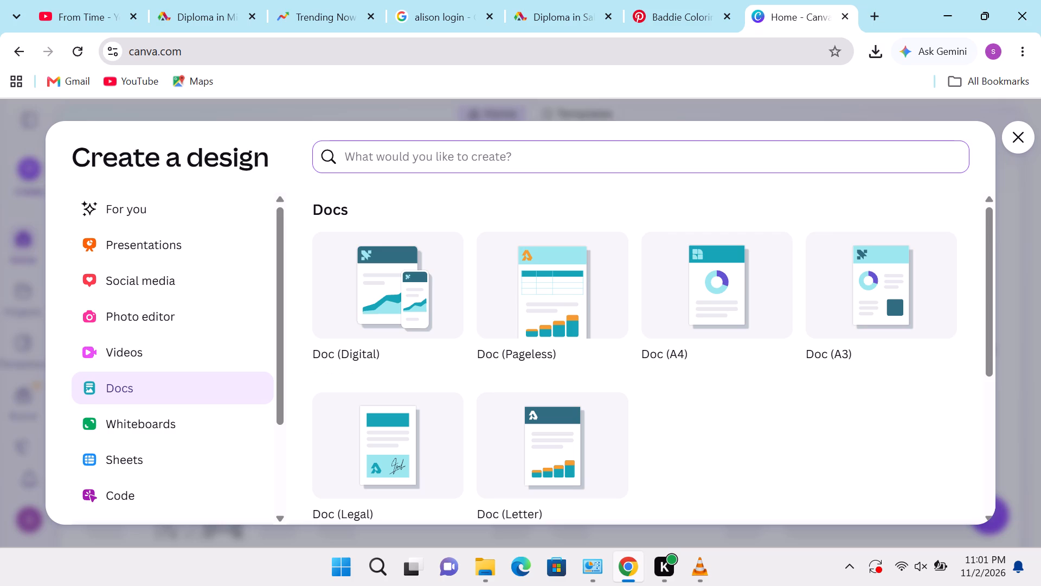
scroll(198, 304, down, 2)
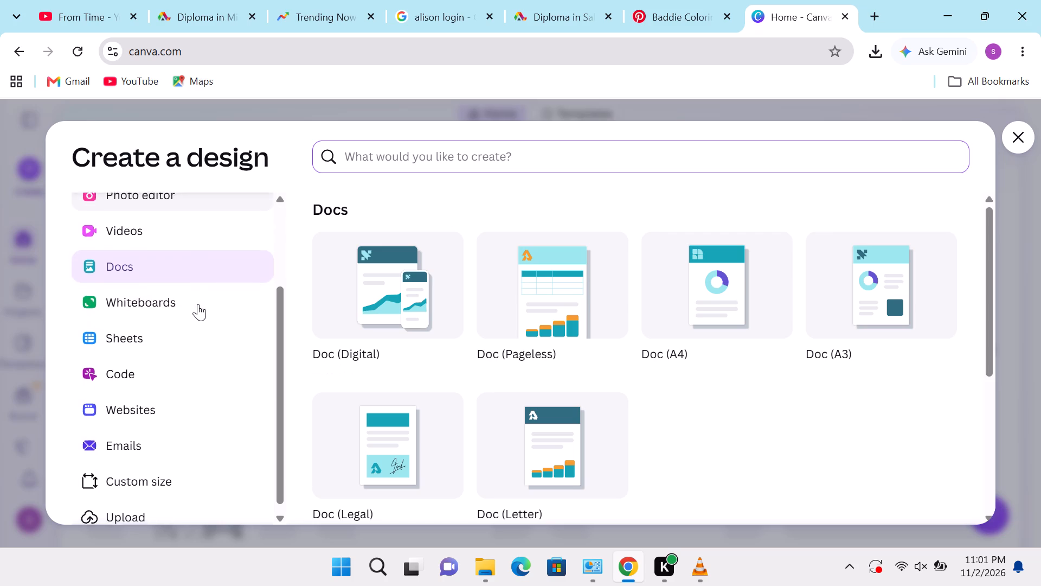
scroll(198, 304, down, 1)
scroll(198, 304, up, 4)
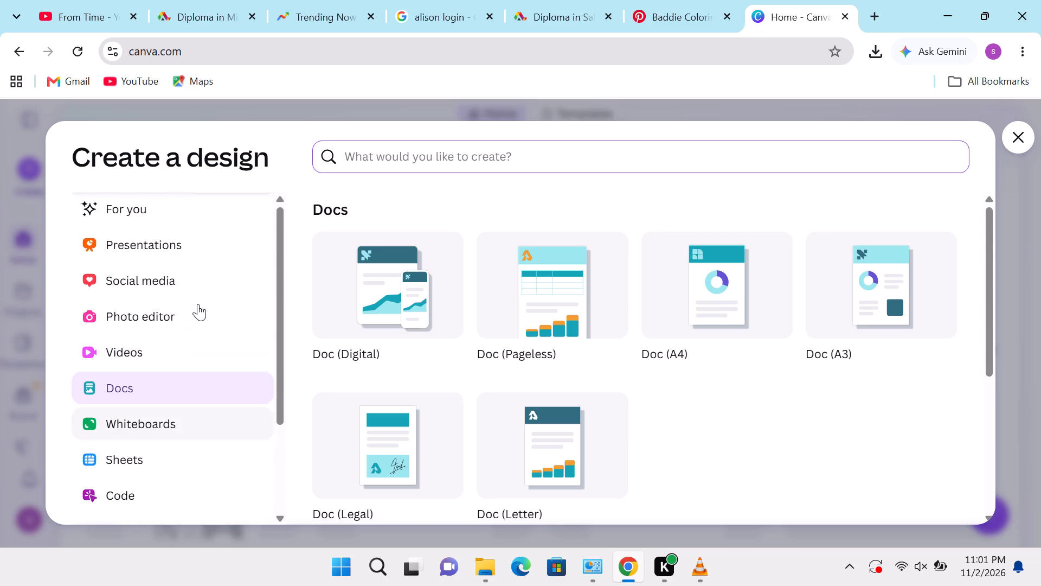
click(162, 221)
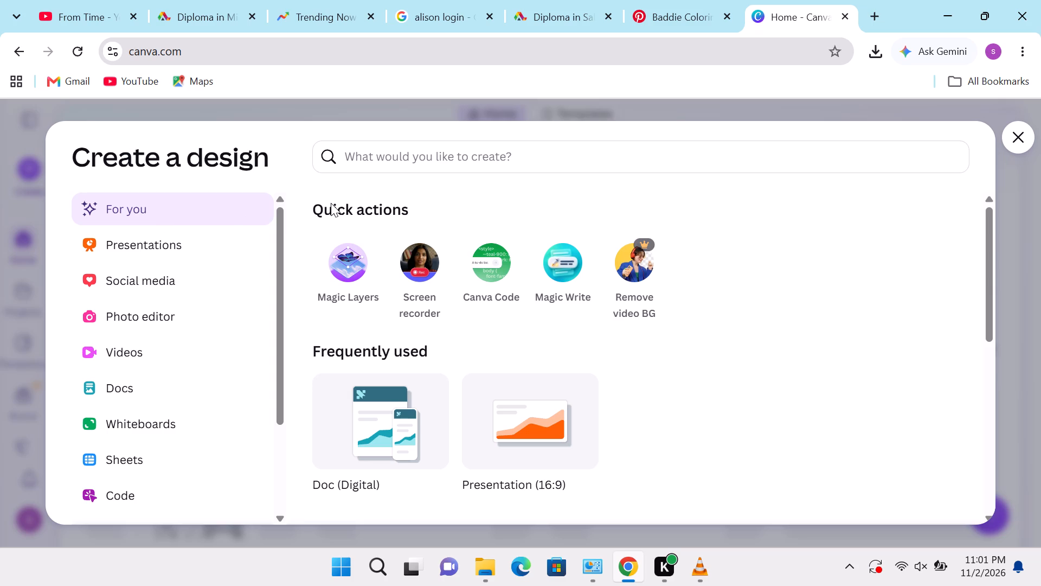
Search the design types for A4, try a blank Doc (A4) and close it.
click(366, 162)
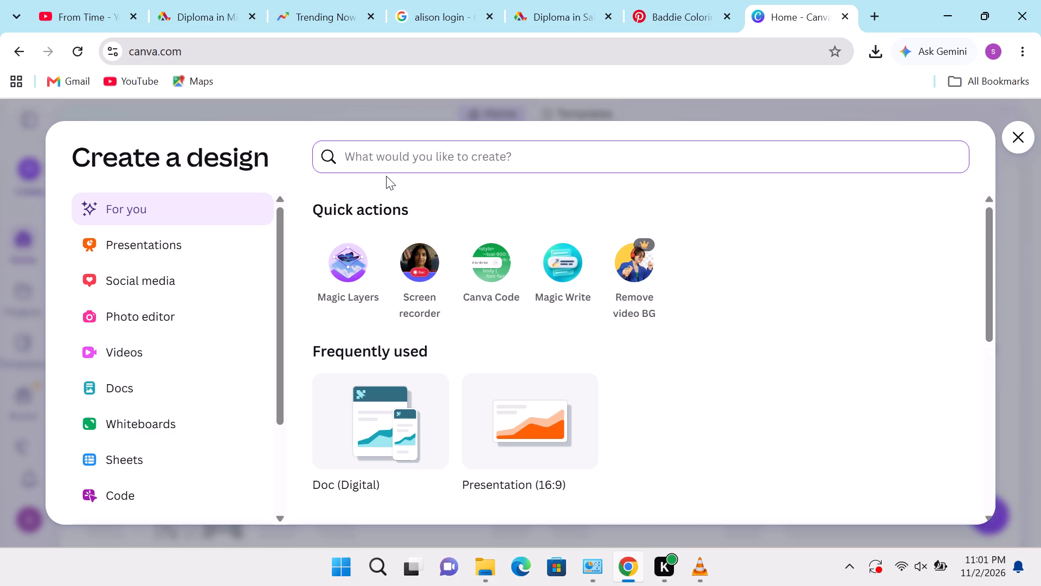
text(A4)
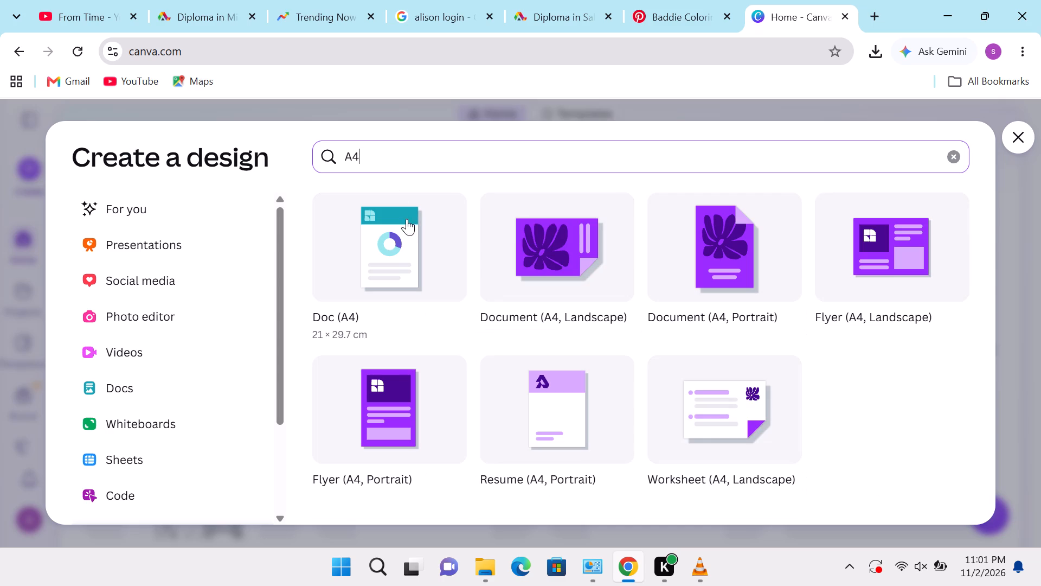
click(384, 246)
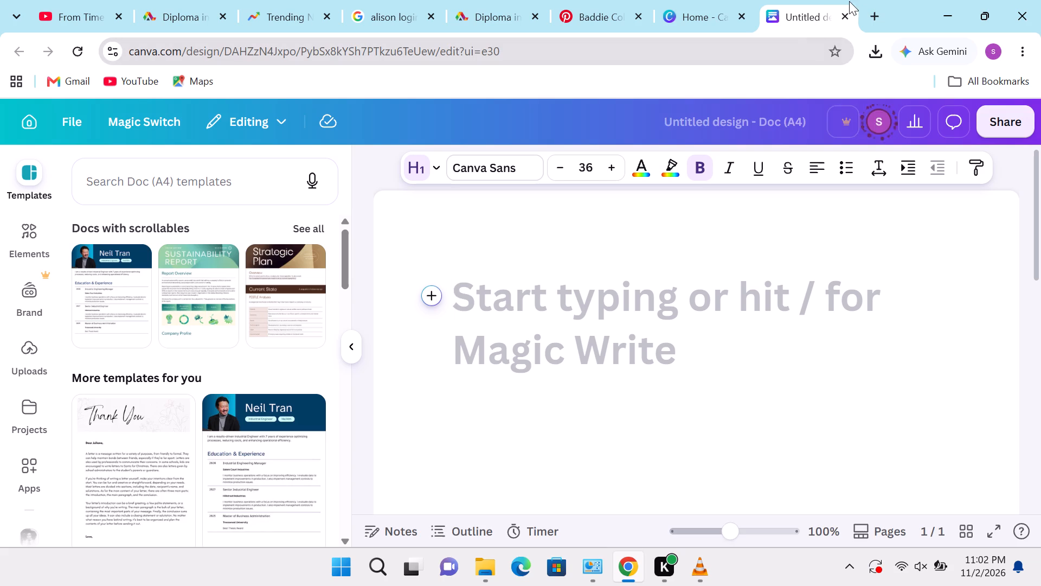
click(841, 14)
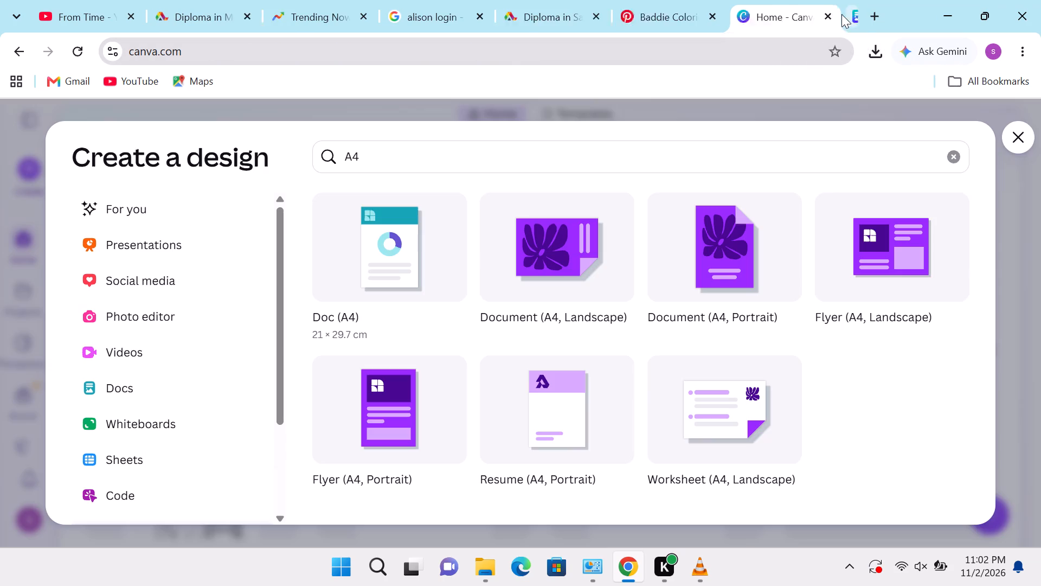
Search the design types for A4 again and create a blank Document (A4, Portrait) design.
click(415, 158)
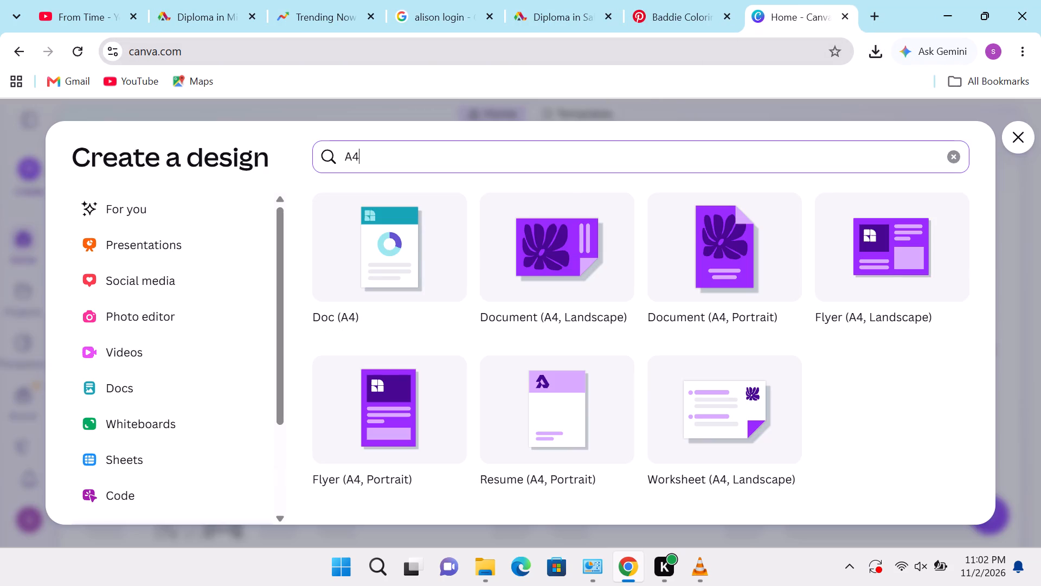
key(BackSpace)
key(BackSpace)
key(BackSpace)
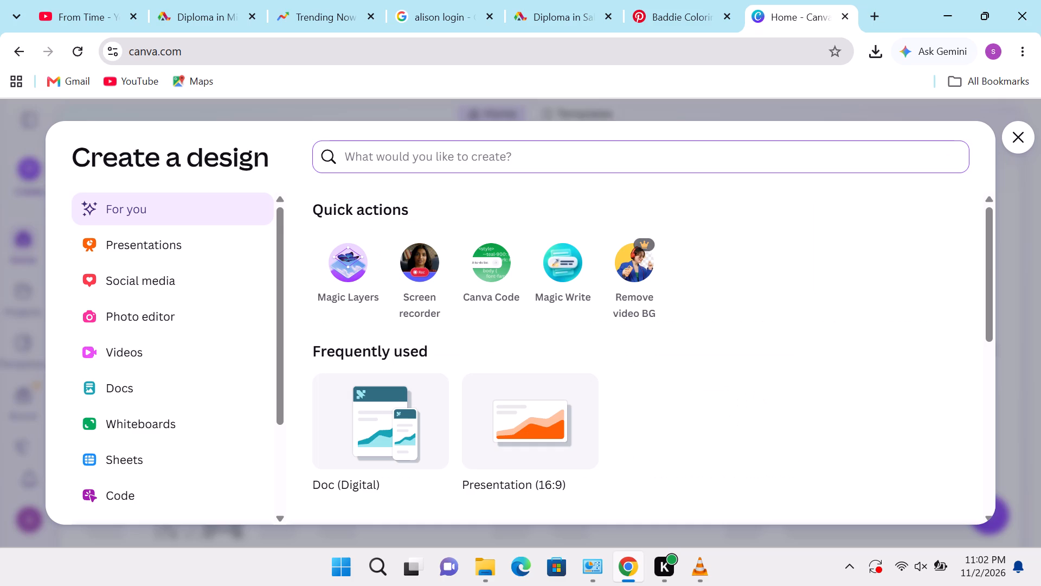
key(a)
key(4)
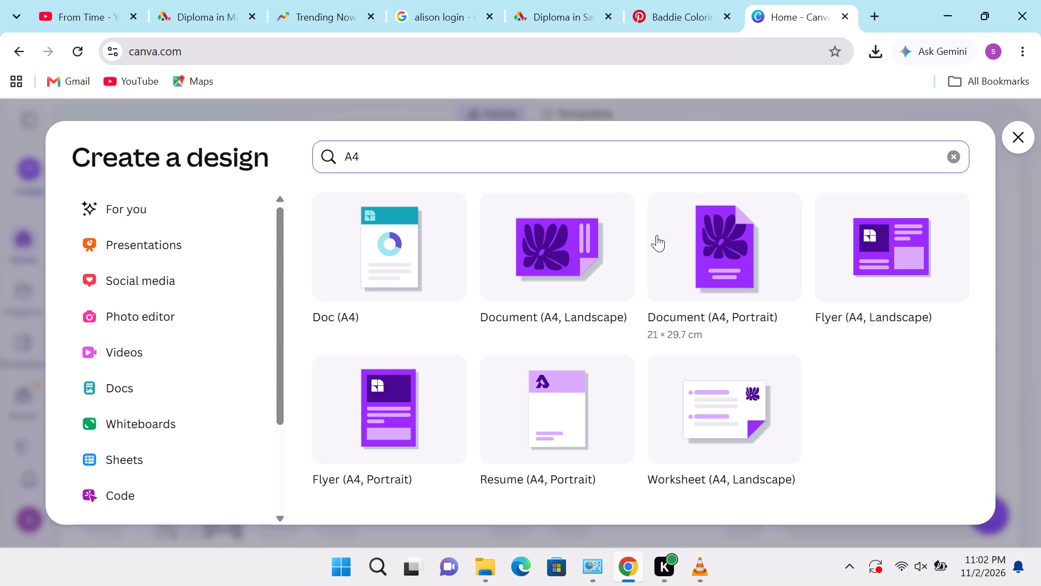
click(712, 241)
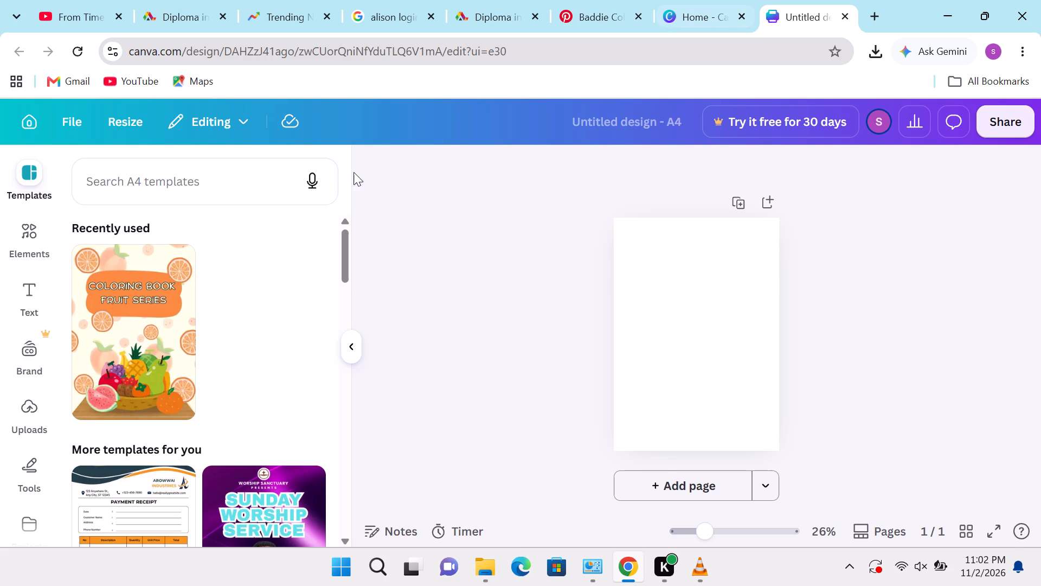
Upload today's Baddie Coloring Pages image and the images download through download (5) from the Downloads folder.
scroll(22, 499, down, 2)
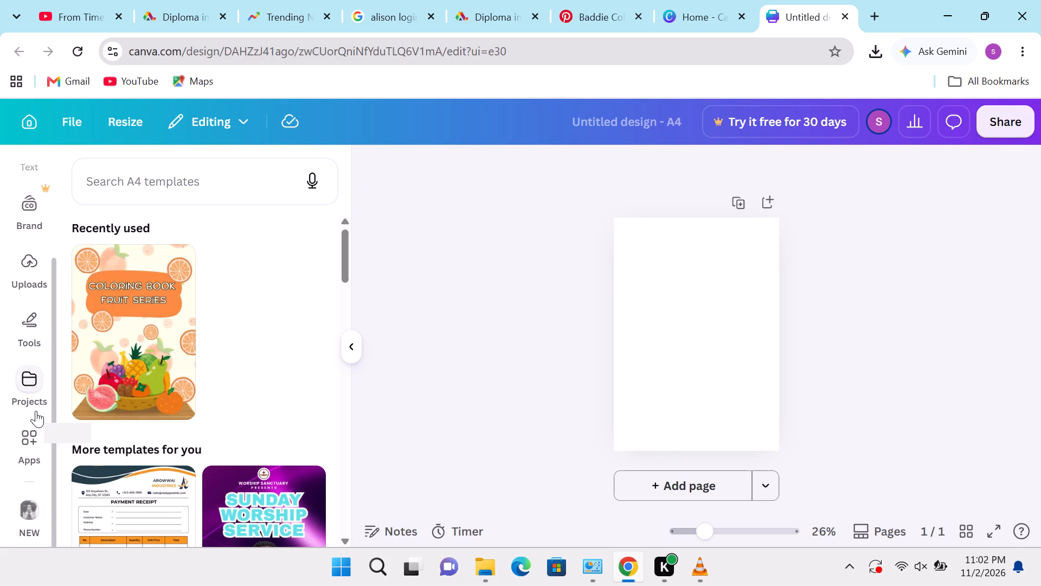
click(30, 290)
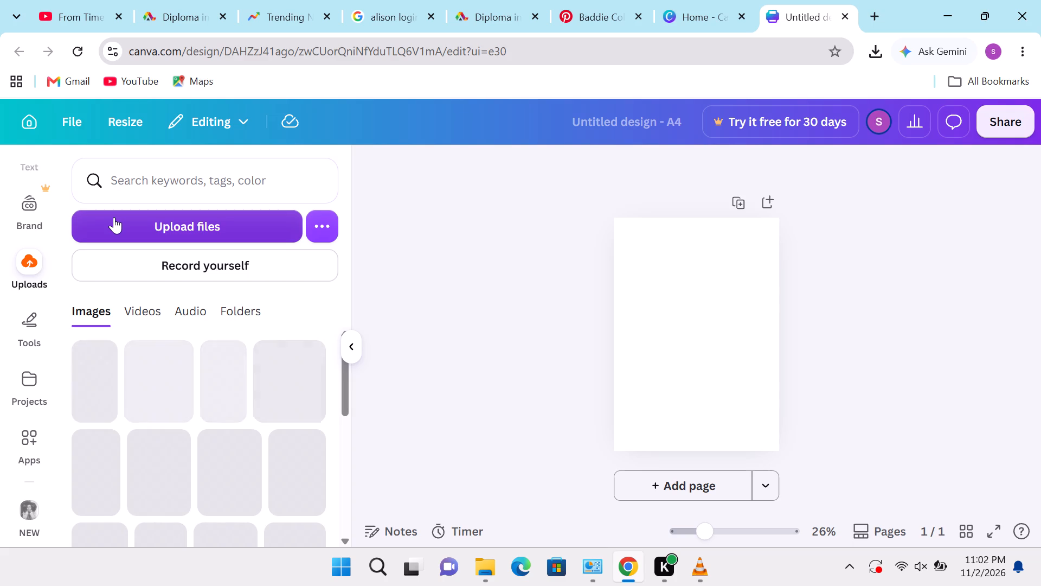
click(153, 219)
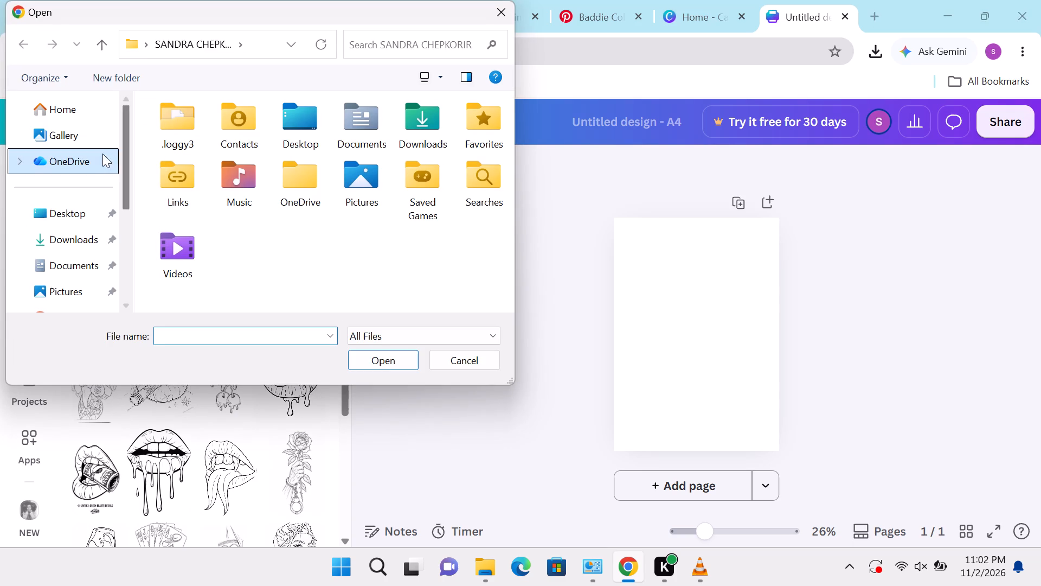
click(63, 238)
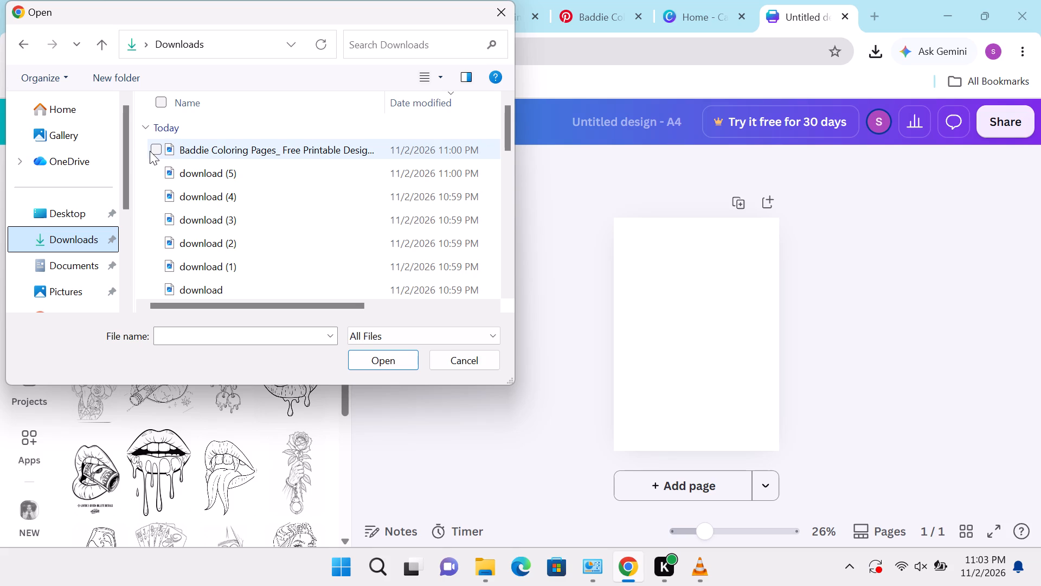
drag(150, 151, 259, 239)
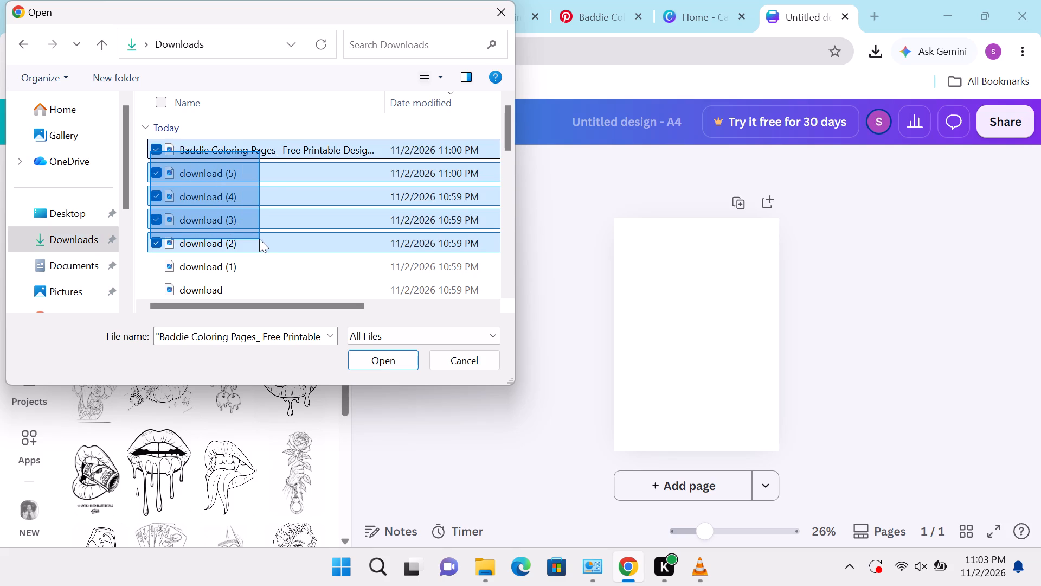
drag(259, 239, 290, 304)
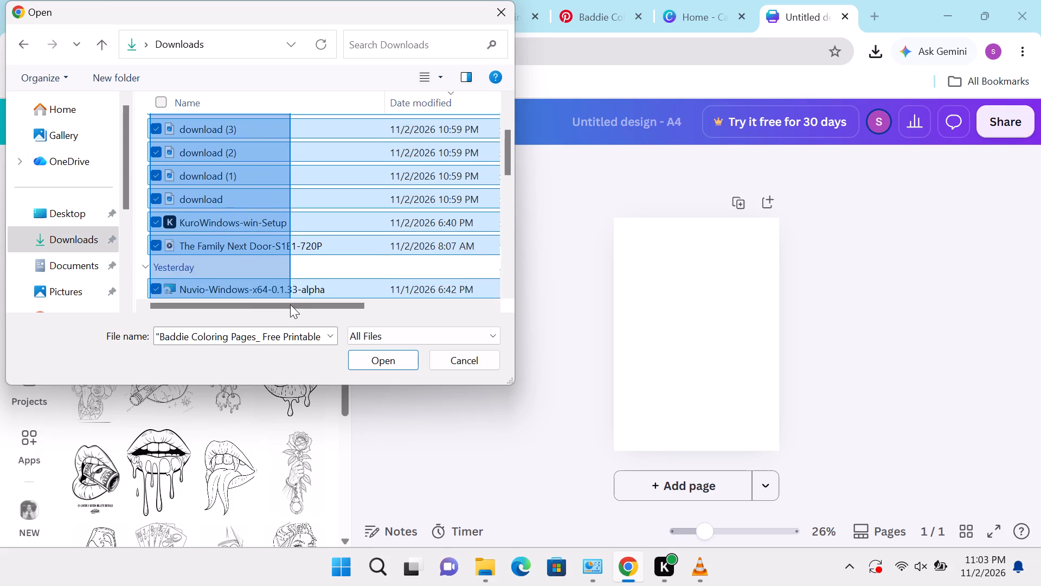
drag(290, 304, 383, 190)
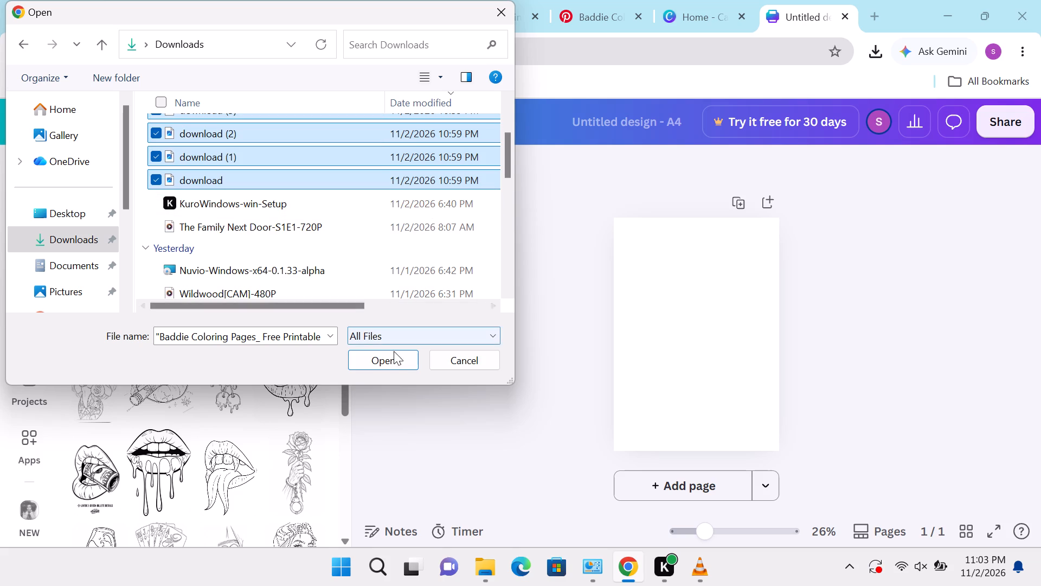
click(377, 363)
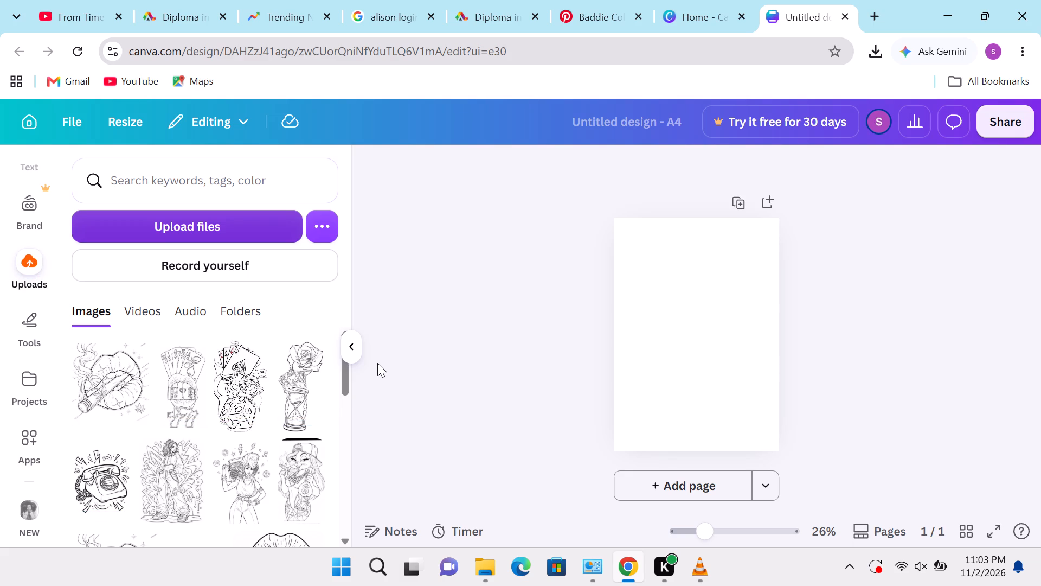
Browse the uploaded images and add the playing-cards-and-dice line art to the blank A4 page.
scroll(203, 423, down, 1)
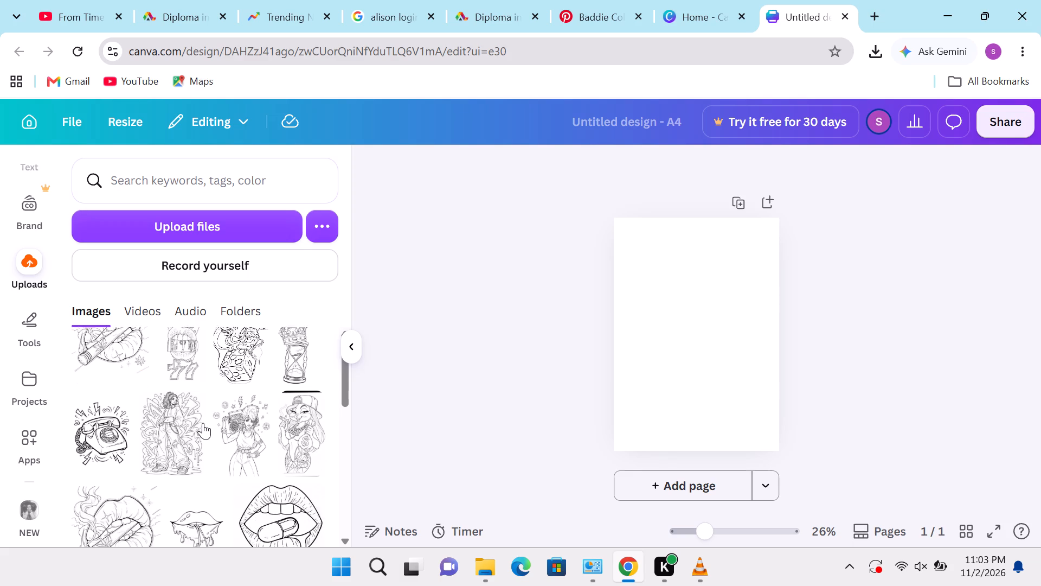
scroll(203, 423, down, 3)
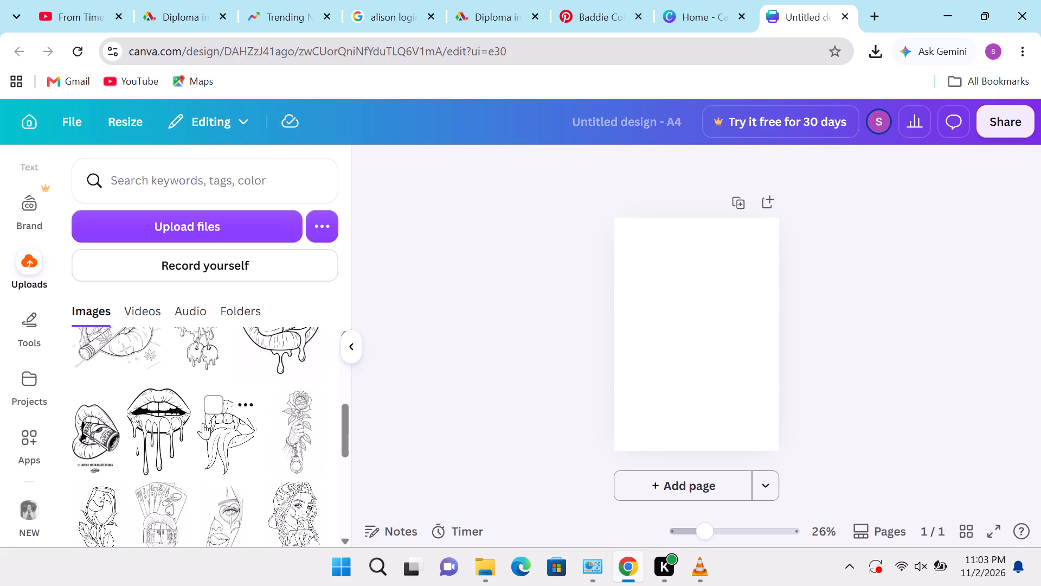
scroll(203, 423, down, 1)
scroll(203, 423, up, 5)
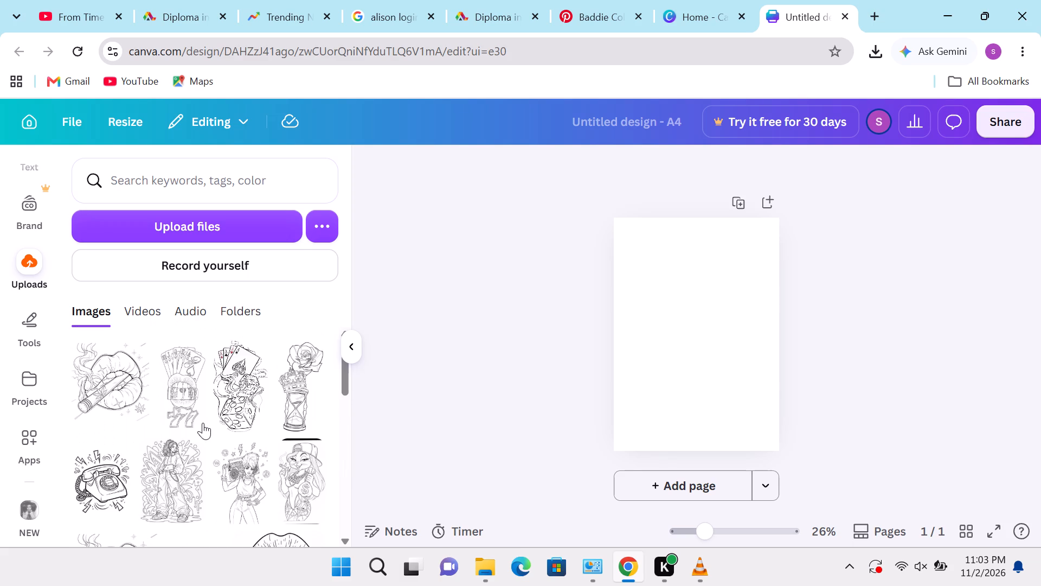
click(228, 385)
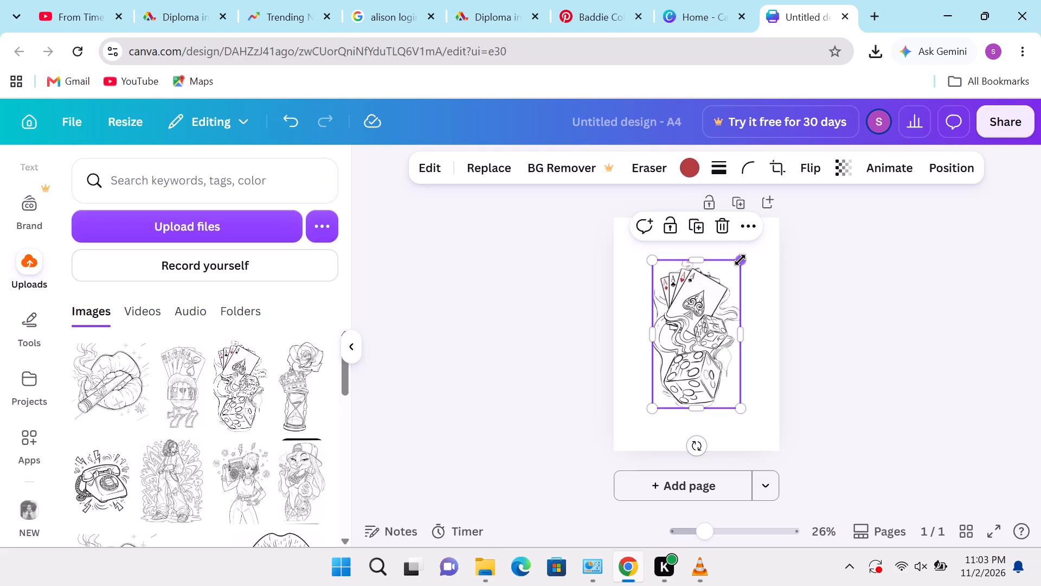
Enlarge the cards-and-dice image from its corners until it nearly fills the A4 page, leaving narrow margins.
drag(740, 260, 765, 245)
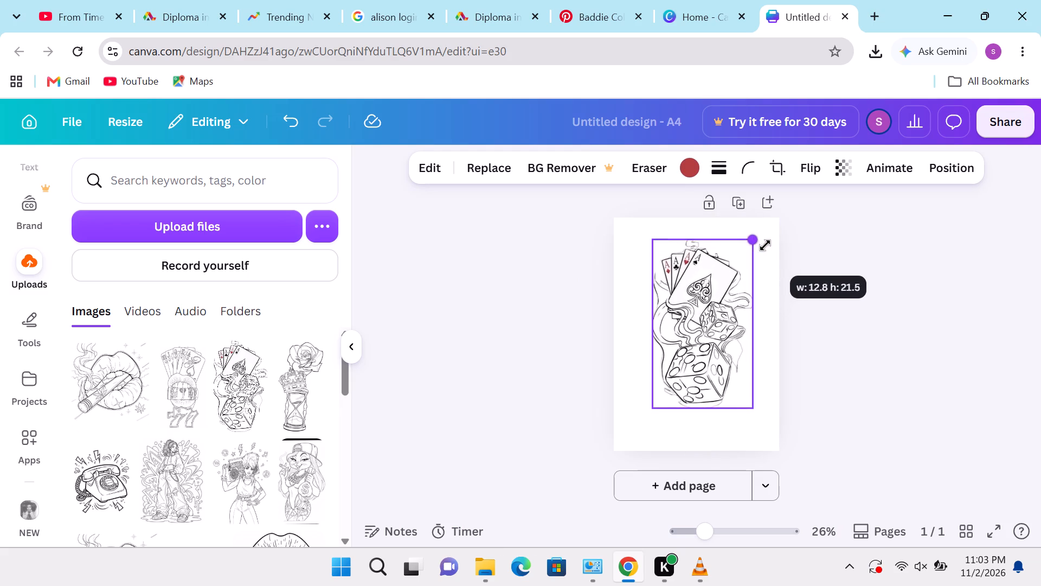
drag(765, 245, 771, 242)
click(771, 242)
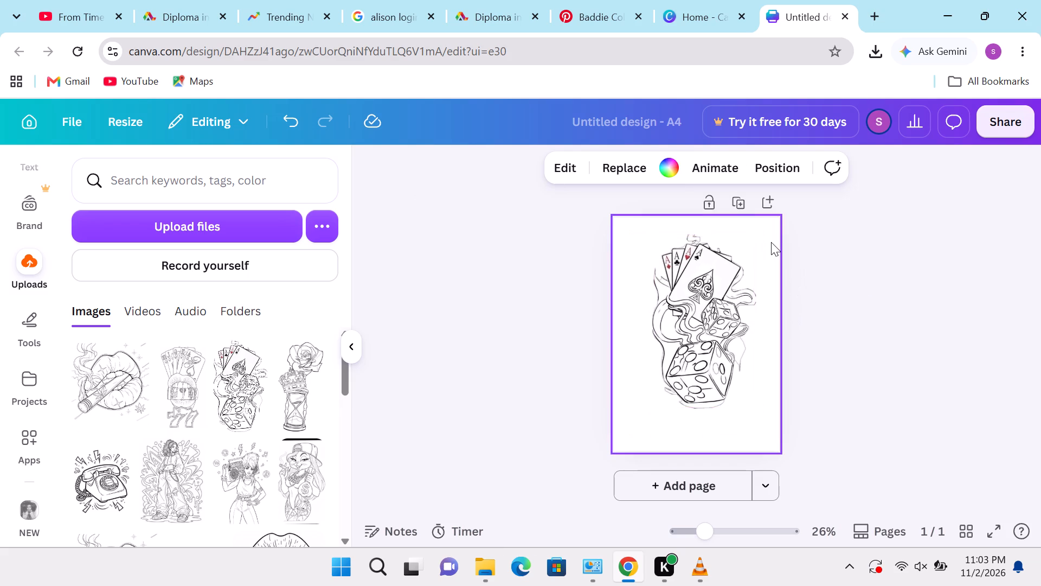
click(700, 315)
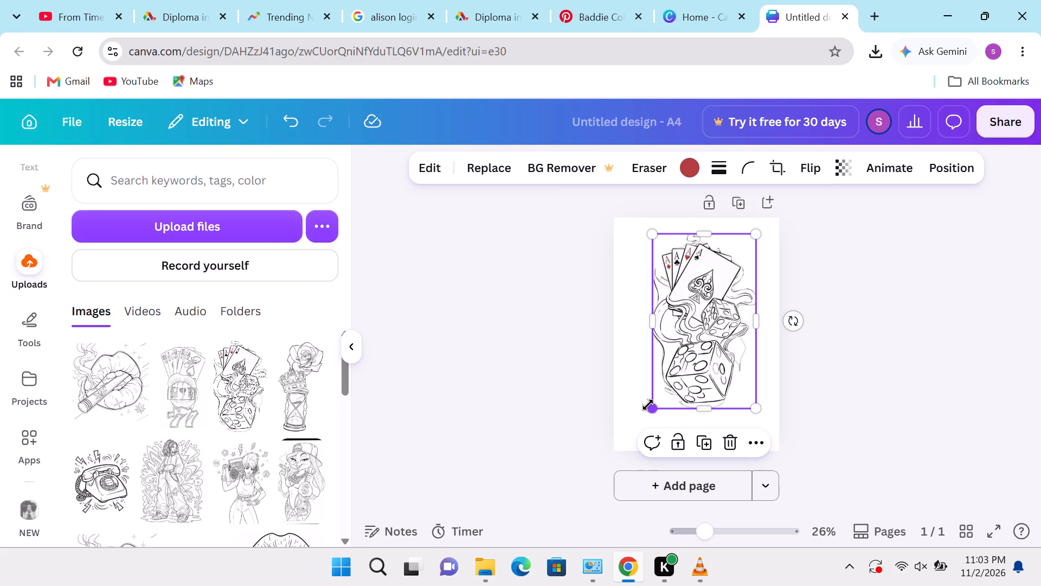
drag(652, 405, 646, 416)
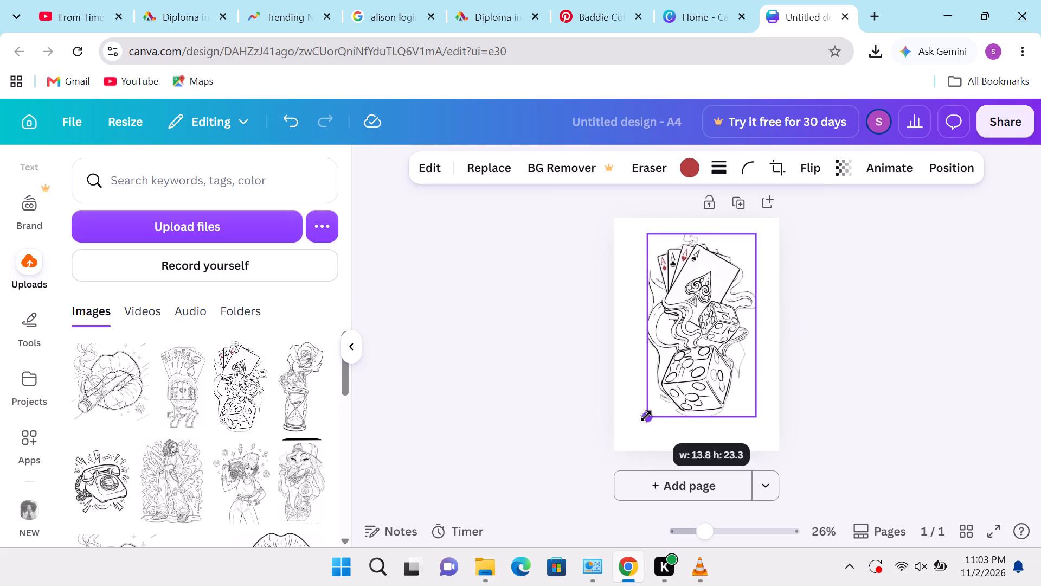
drag(646, 416, 631, 436)
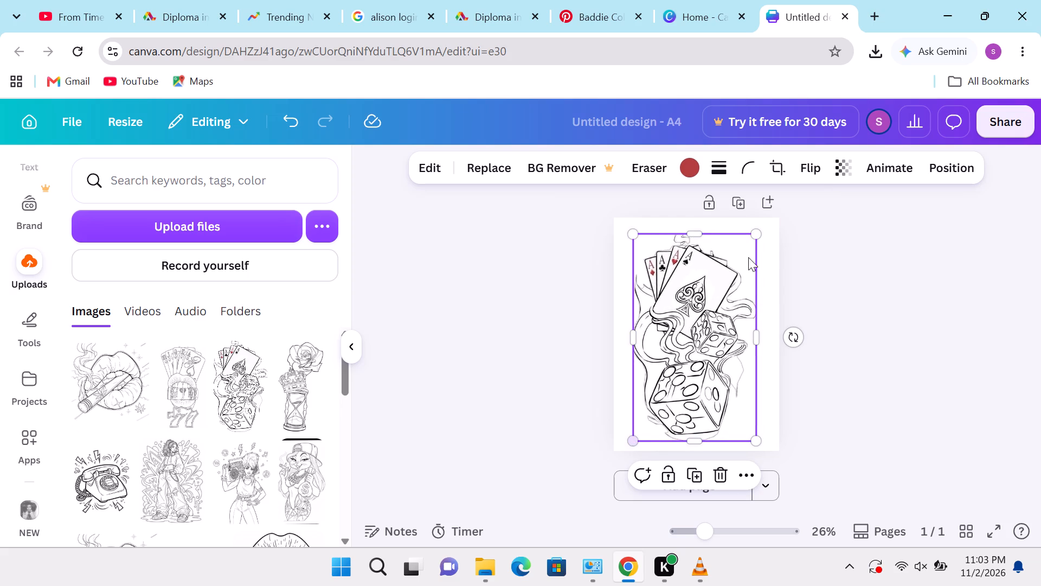
drag(756, 233, 763, 227)
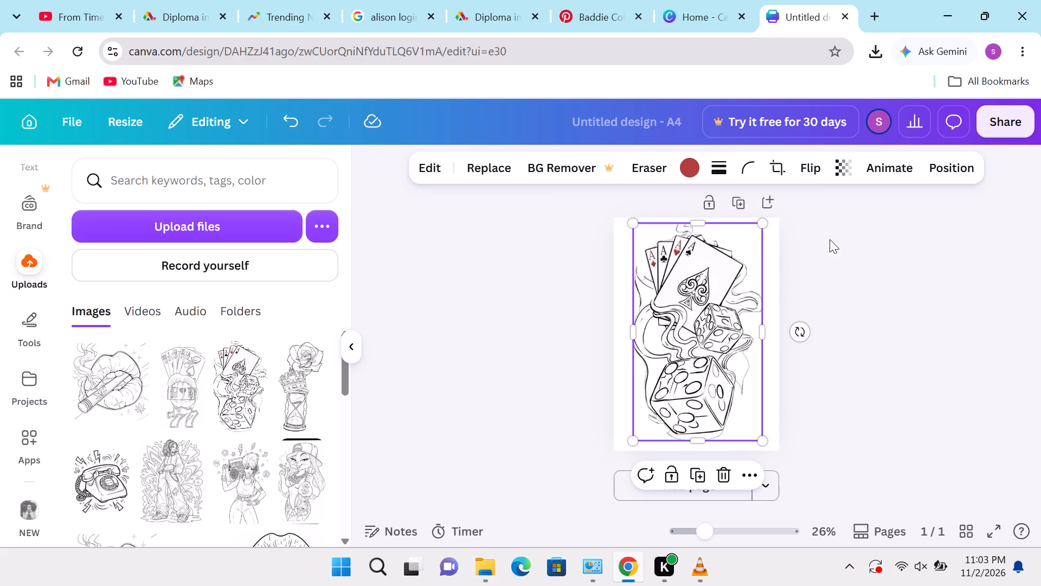
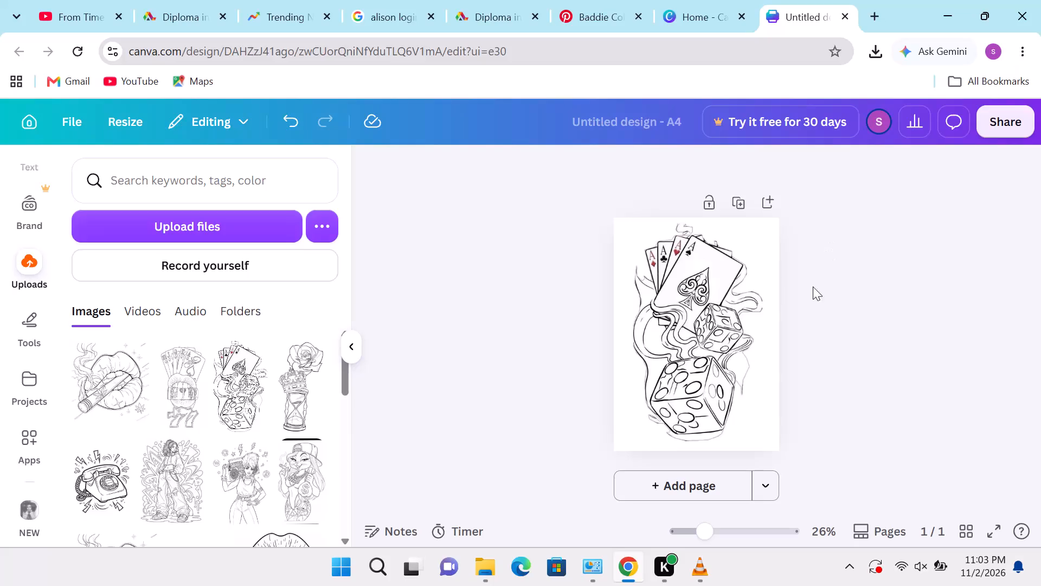
Add page 2 with the rose, crown and hourglass line art, enlarging it from opposite corners to nearly fill the page's height.
click(687, 481)
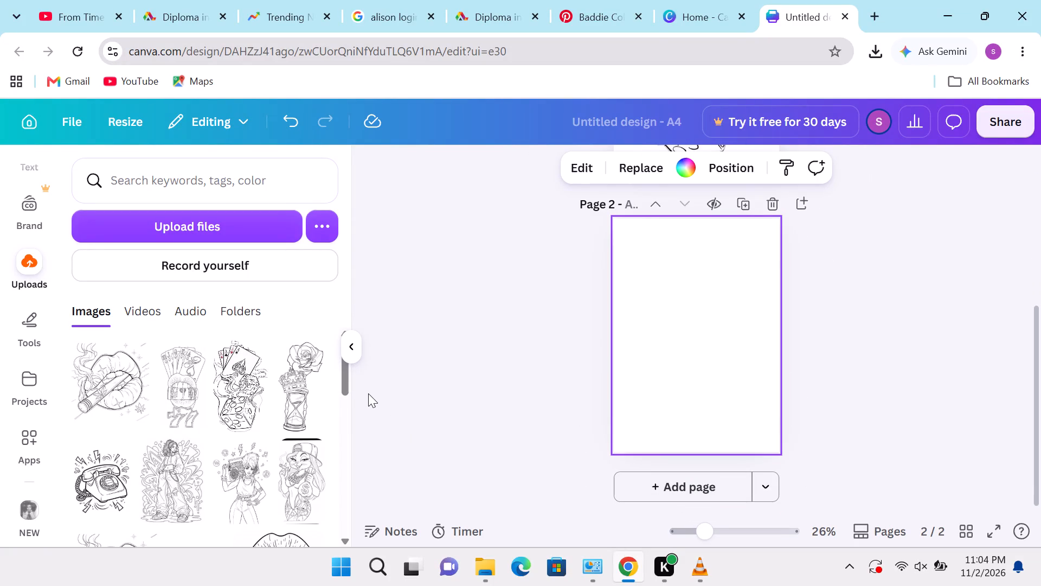
scroll(506, 280, up, 3)
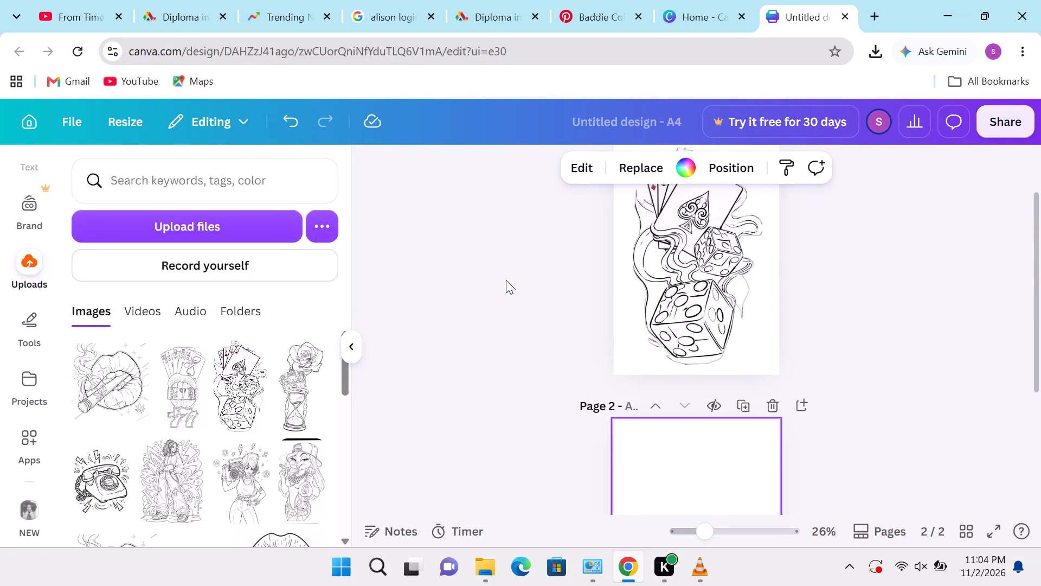
scroll(506, 280, down, 3)
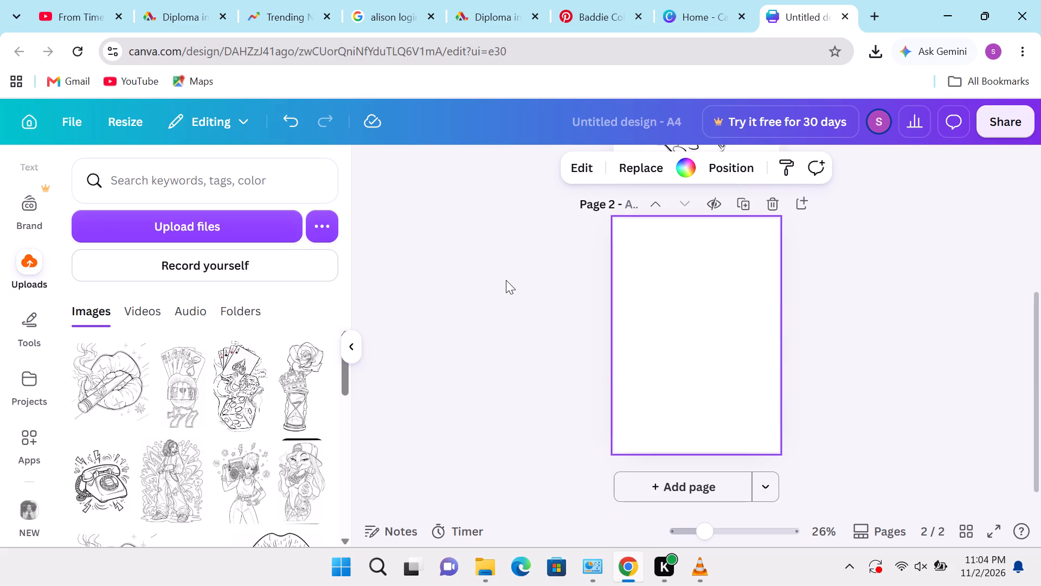
click(291, 383)
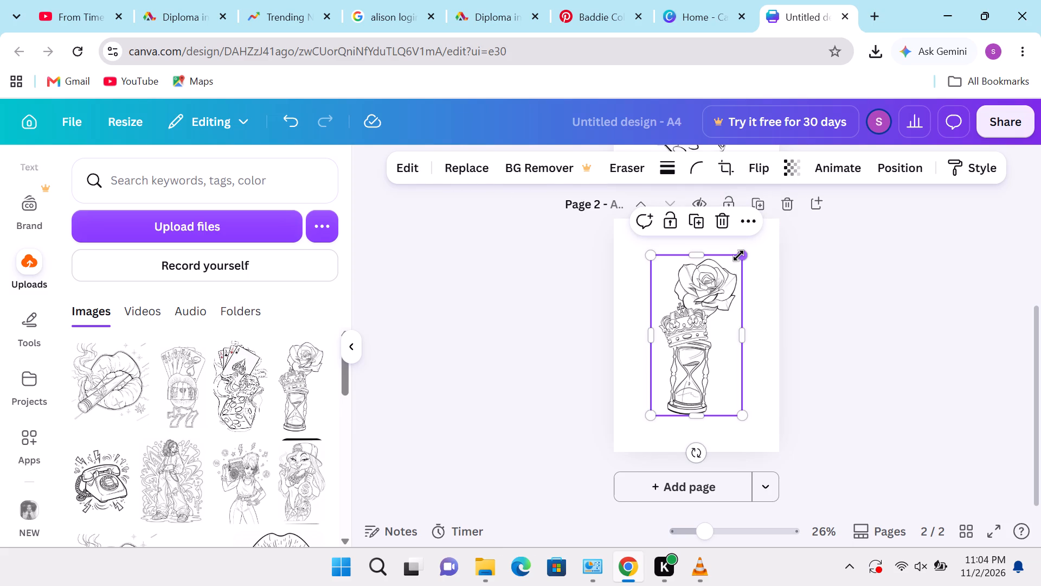
drag(738, 256, 770, 242)
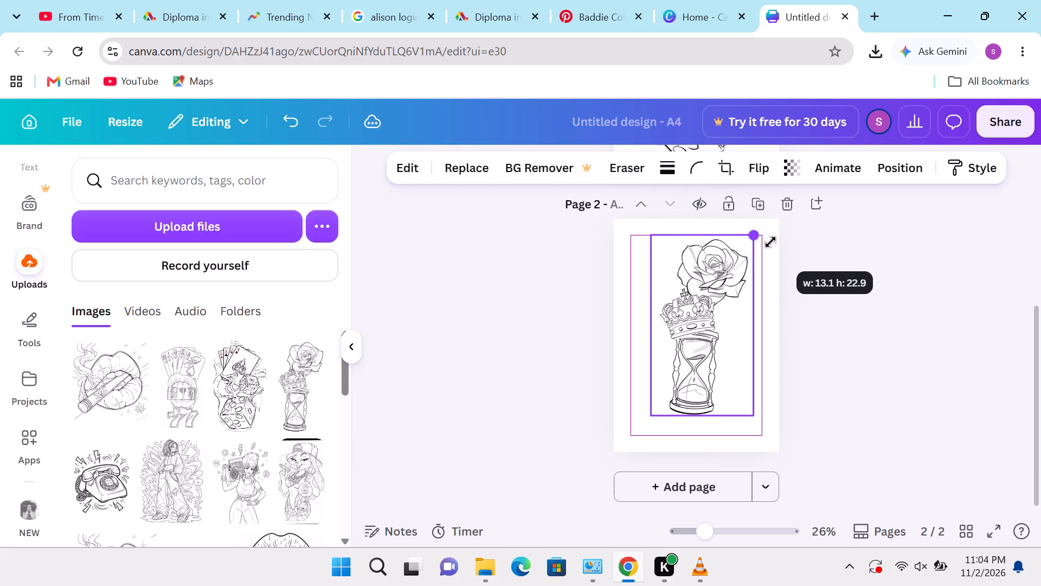
drag(770, 242, 771, 242)
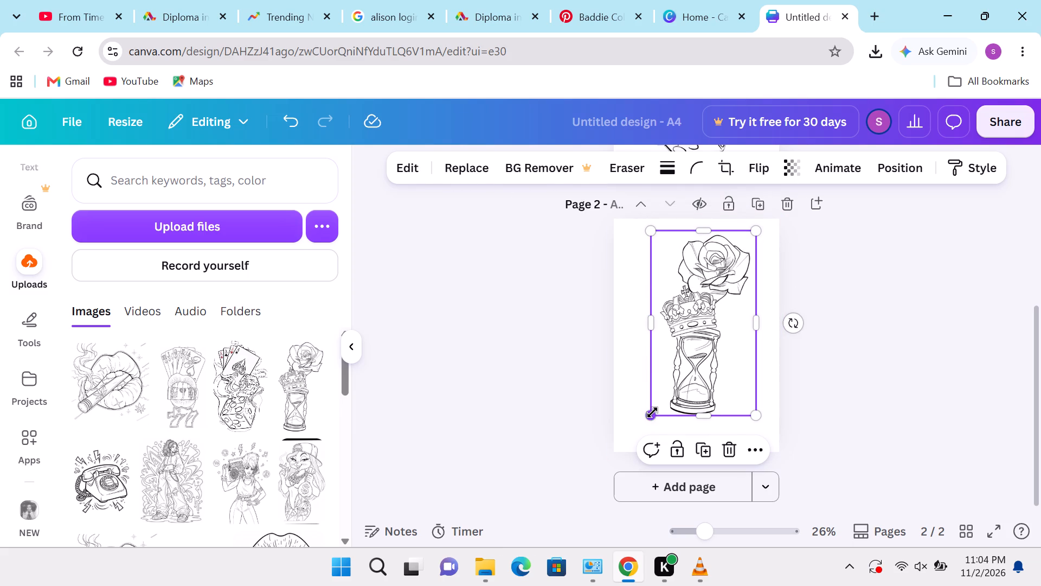
drag(652, 412, 634, 444)
click(853, 285)
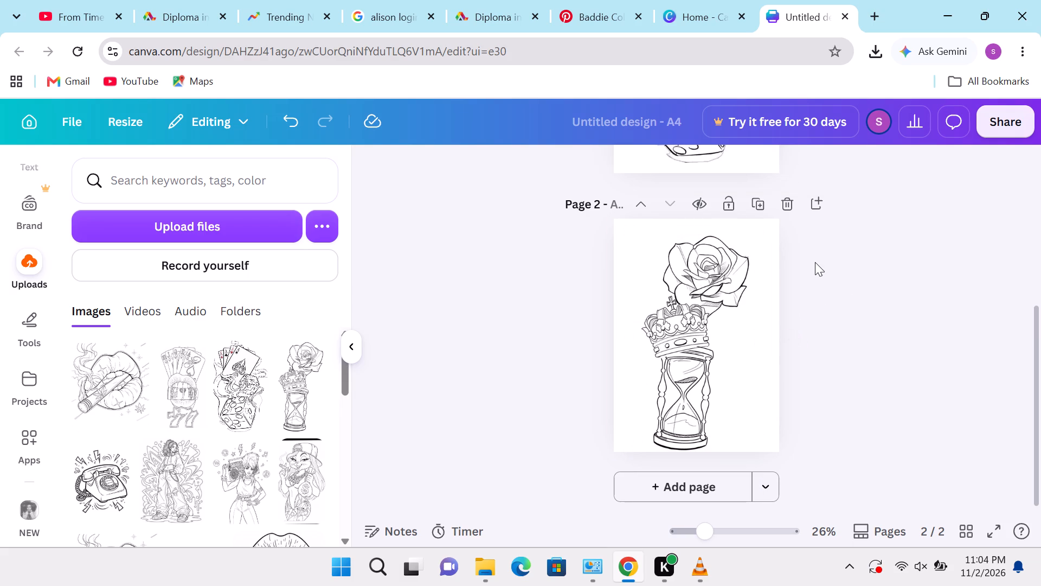
Add page 3 with the smoking-lips line art and enlarge it to about 19.1 by 22.6, nearly the full page width.
click(673, 483)
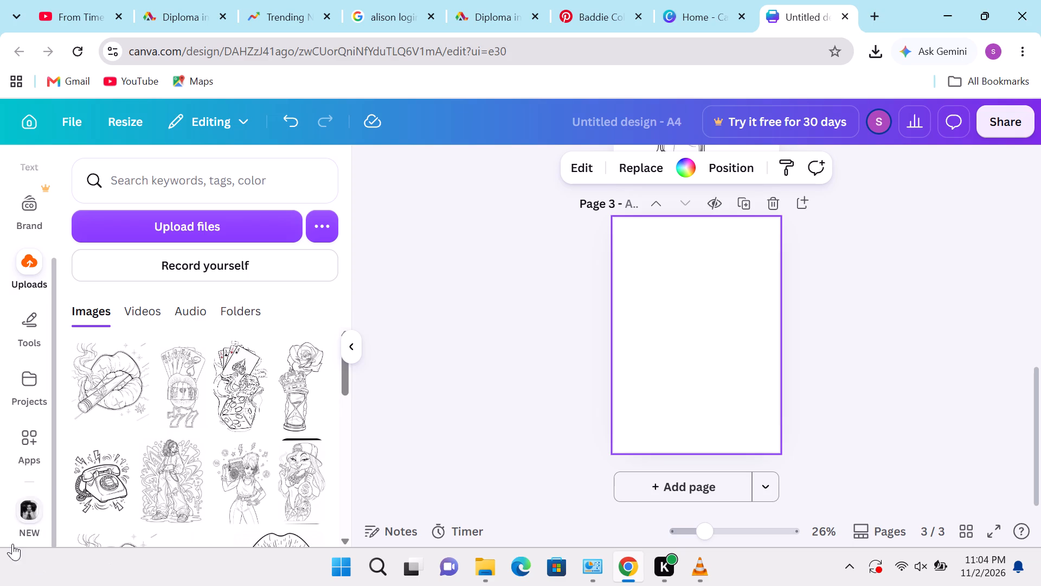
click(88, 383)
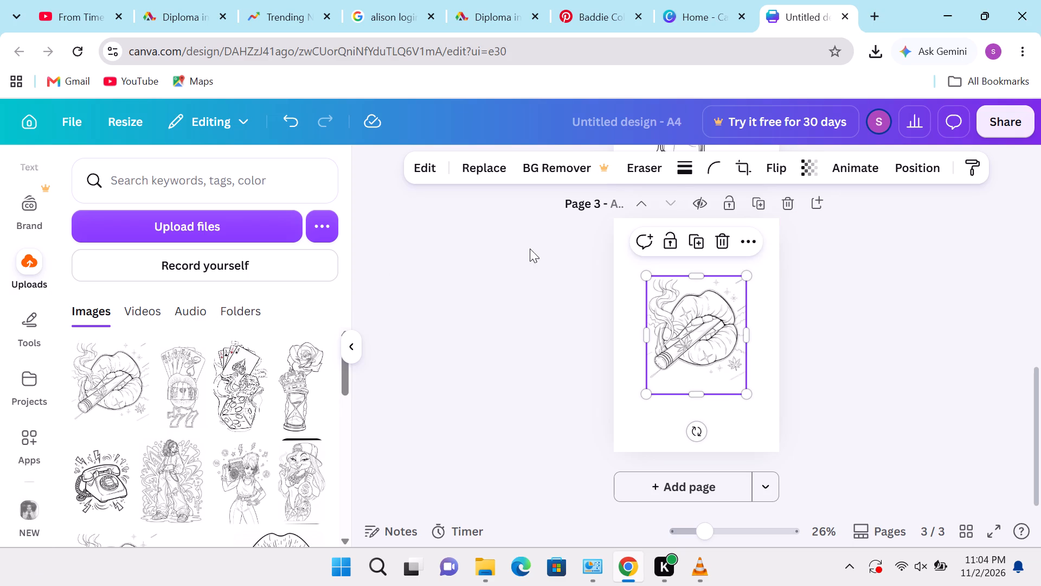
drag(746, 279, 781, 257)
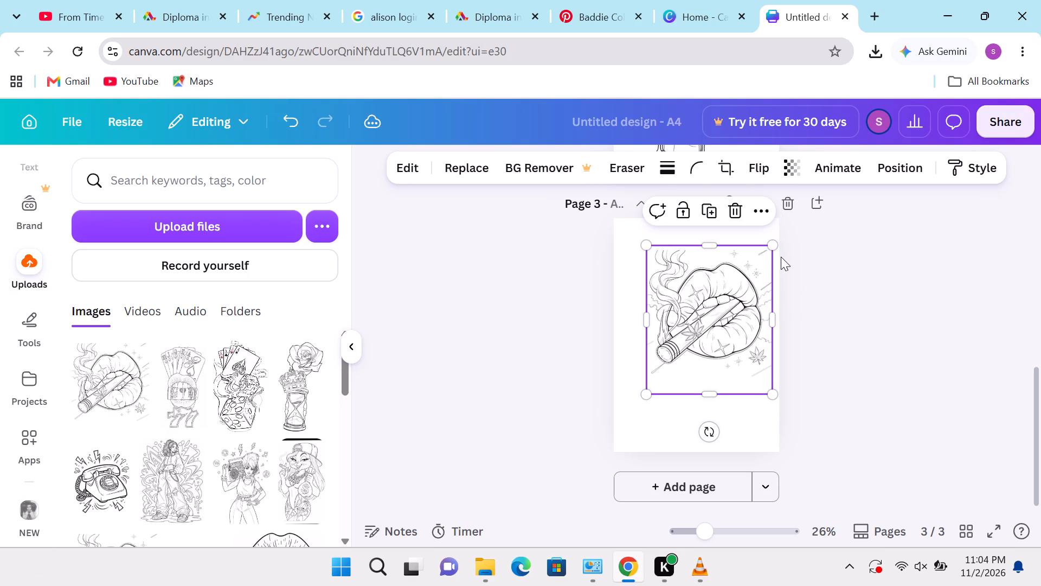
drag(646, 394, 627, 422)
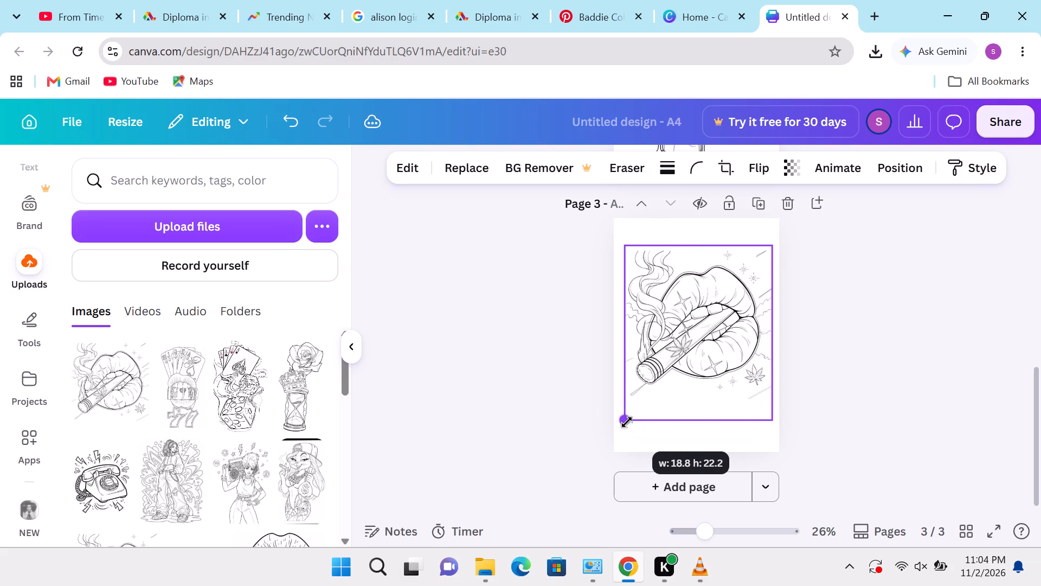
drag(627, 422, 624, 425)
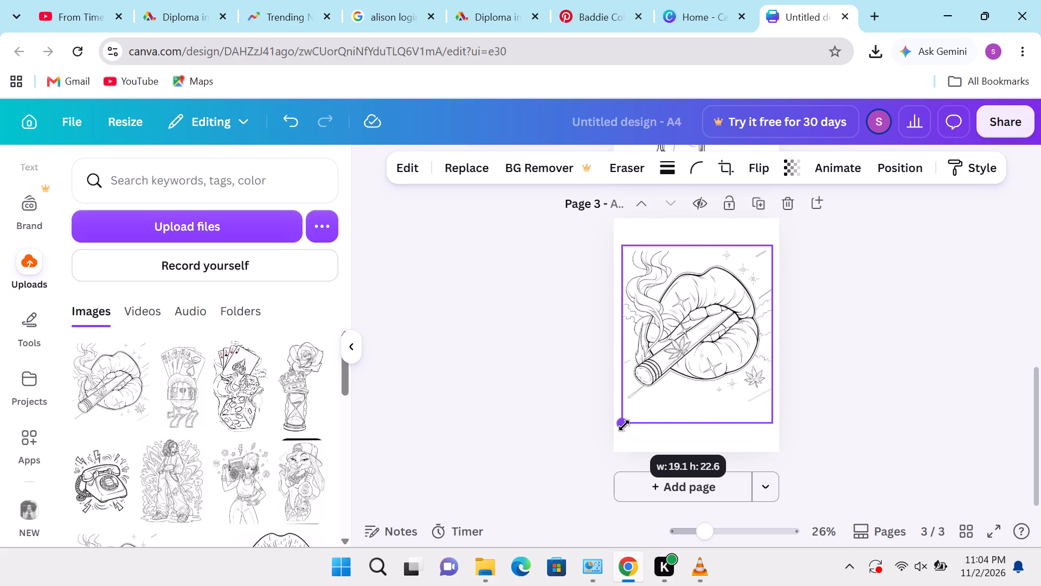
drag(624, 425, 624, 424)
click(883, 314)
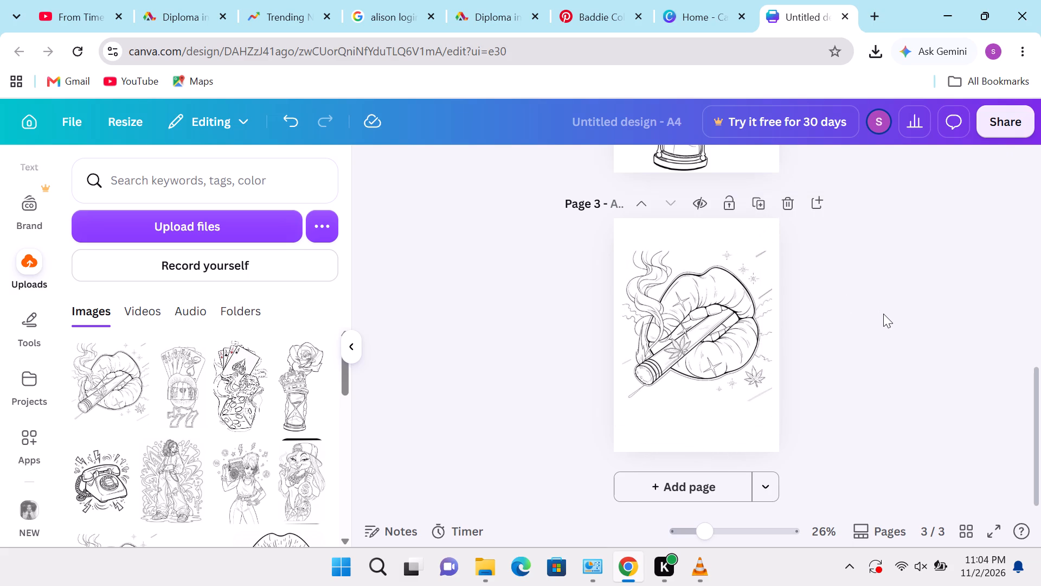
Add page 4 with the ringing rotary telephone line art and enlarge it from opposite corners until it nearly fills the page.
scroll(883, 314, down, 2)
click(687, 488)
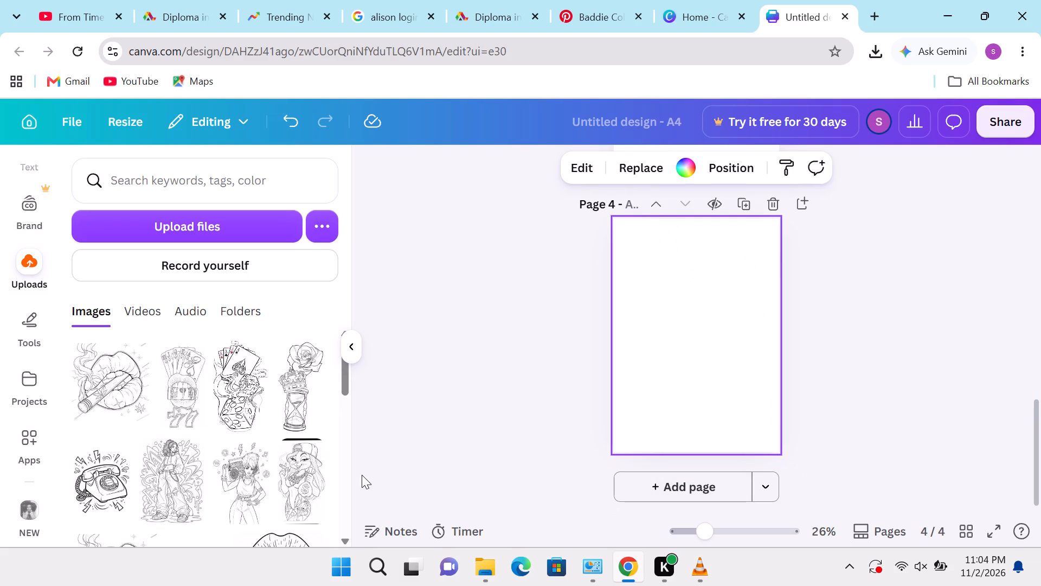
scroll(234, 446, down, 1)
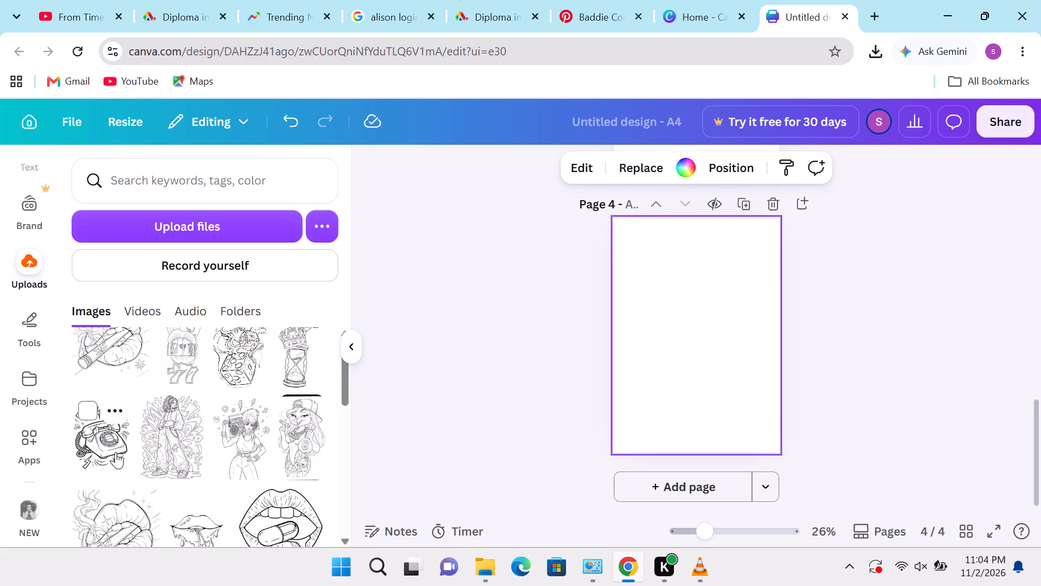
click(115, 452)
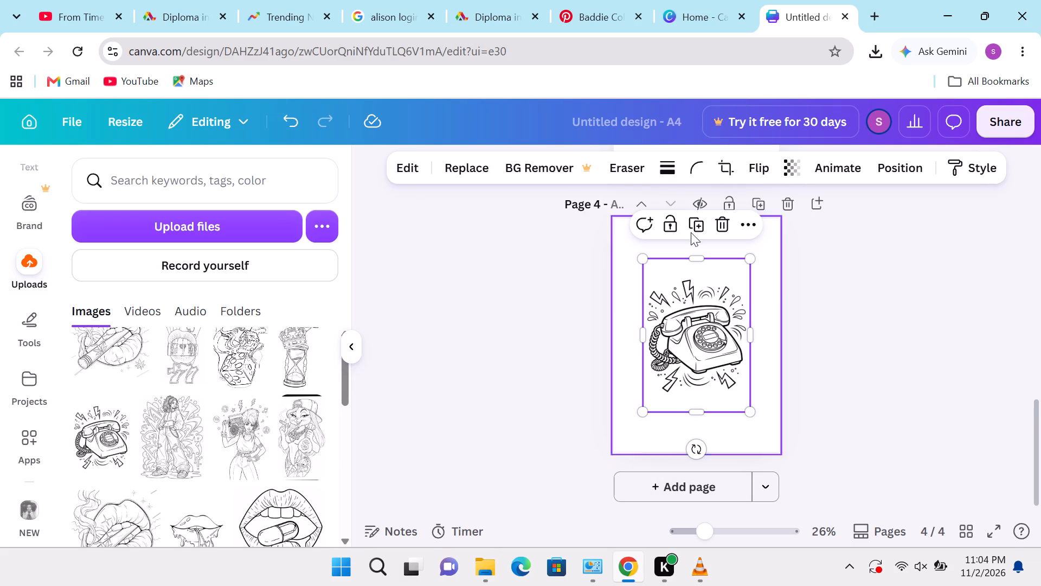
drag(752, 257, 765, 247)
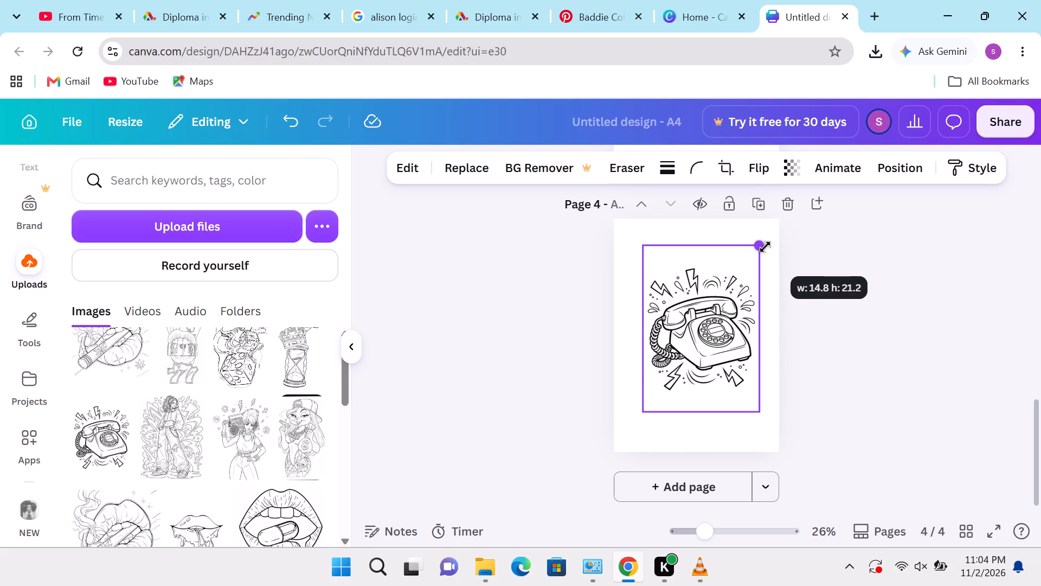
drag(765, 247, 775, 239)
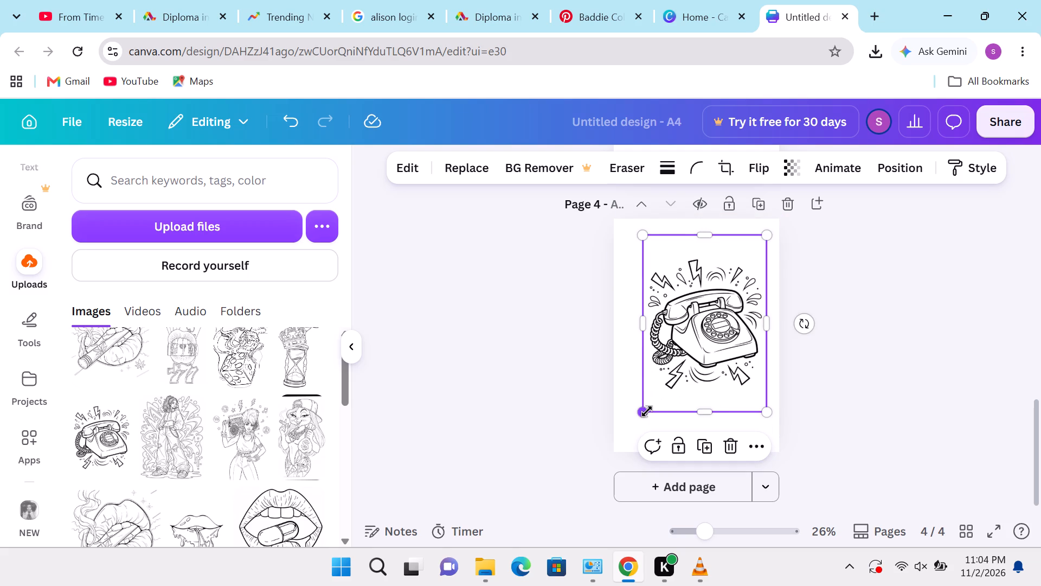
drag(642, 411, 625, 422)
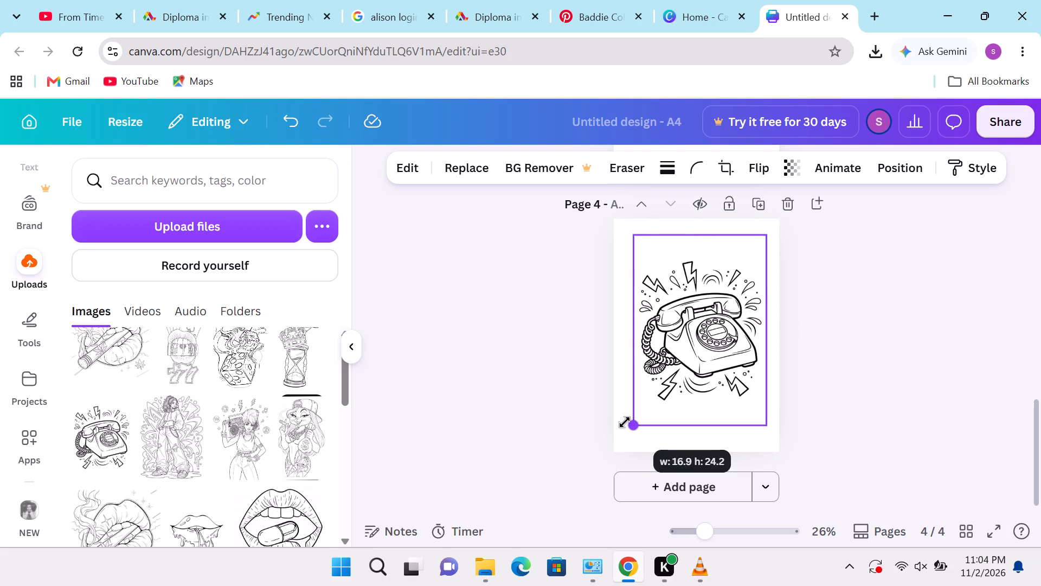
drag(625, 422, 609, 439)
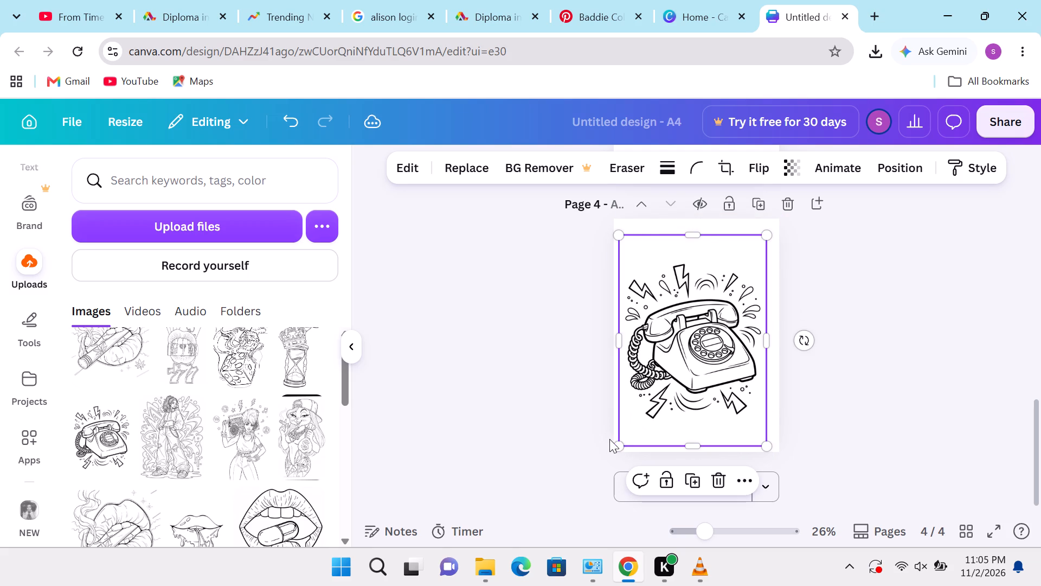
click(882, 301)
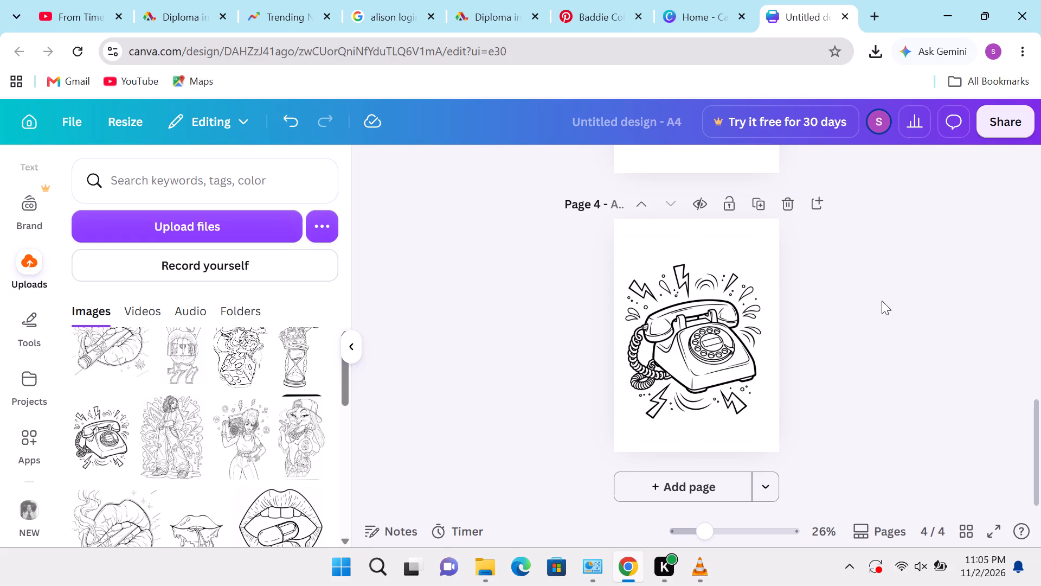
Add page 5 with the line art of the girl in baggy jeans before graffiti, enlarging it to nearly the full page width.
click(706, 492)
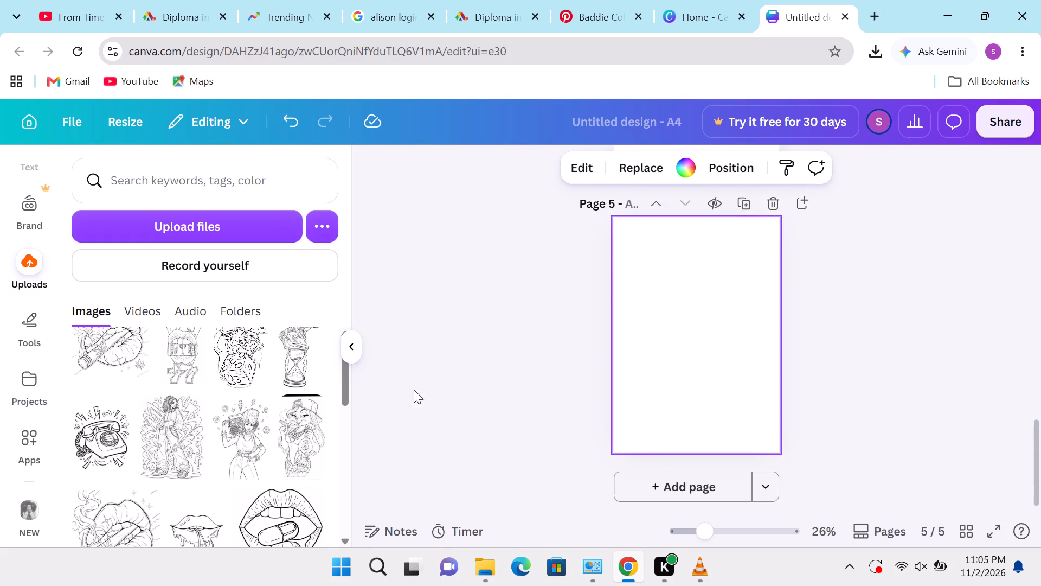
click(176, 443)
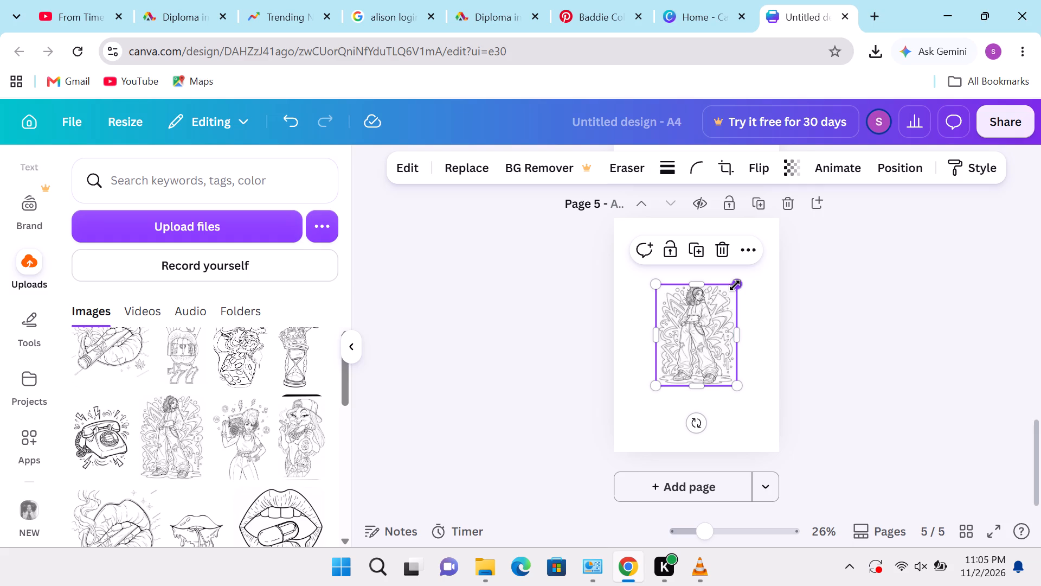
drag(735, 285, 765, 235)
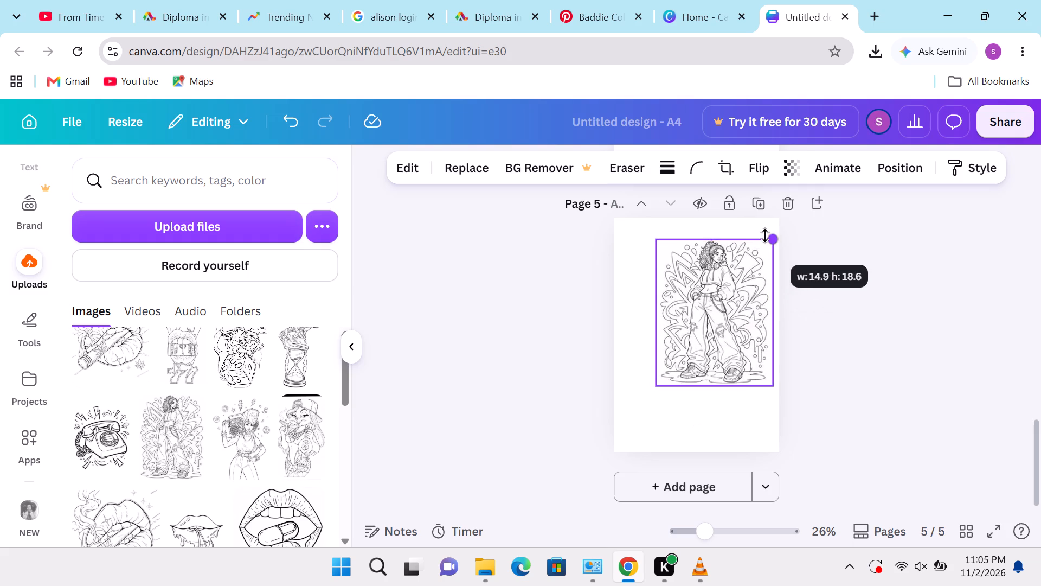
drag(656, 386, 655, 388)
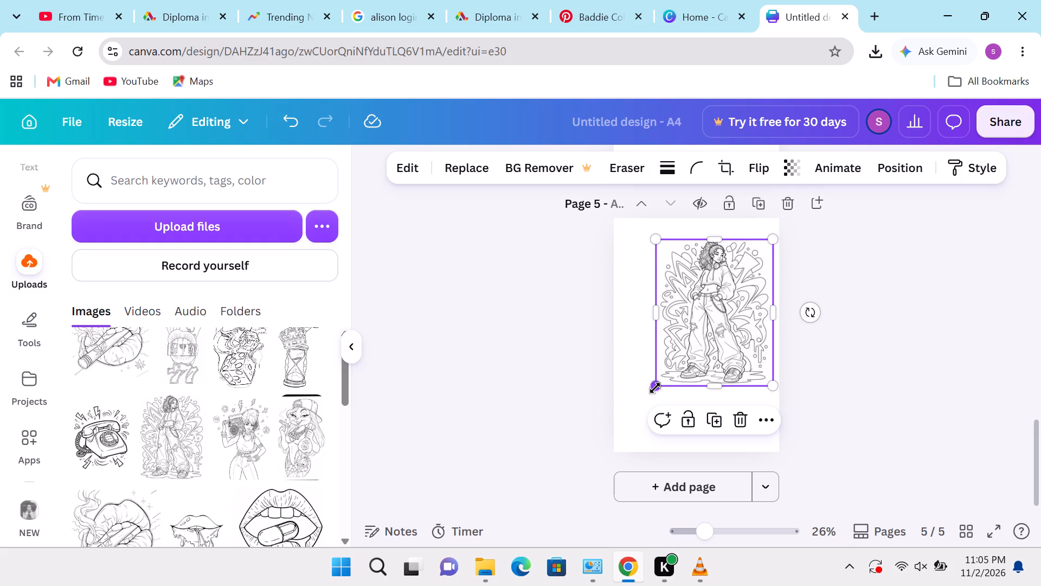
drag(655, 388, 638, 431)
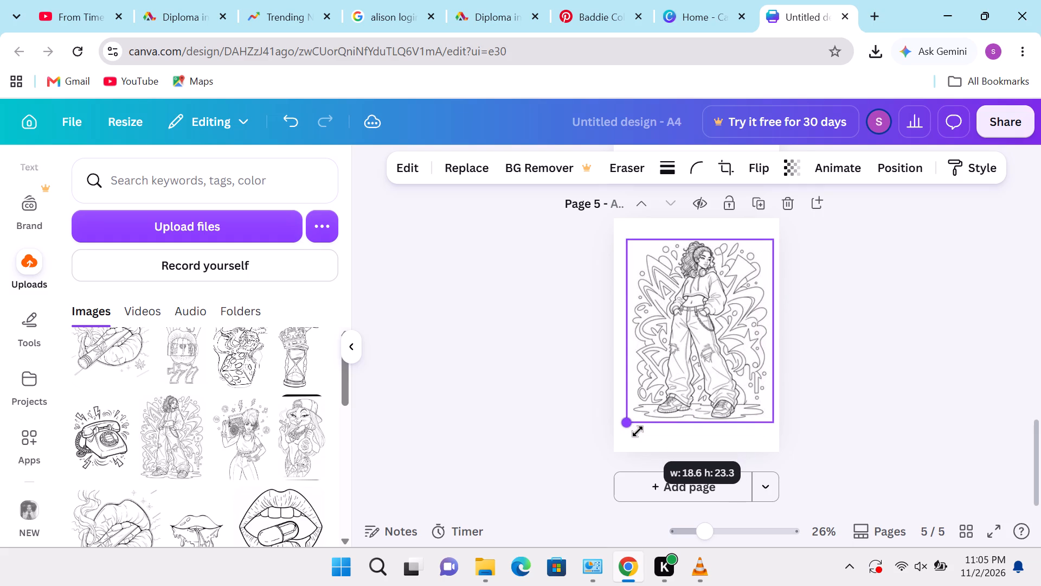
drag(638, 431, 638, 446)
click(858, 321)
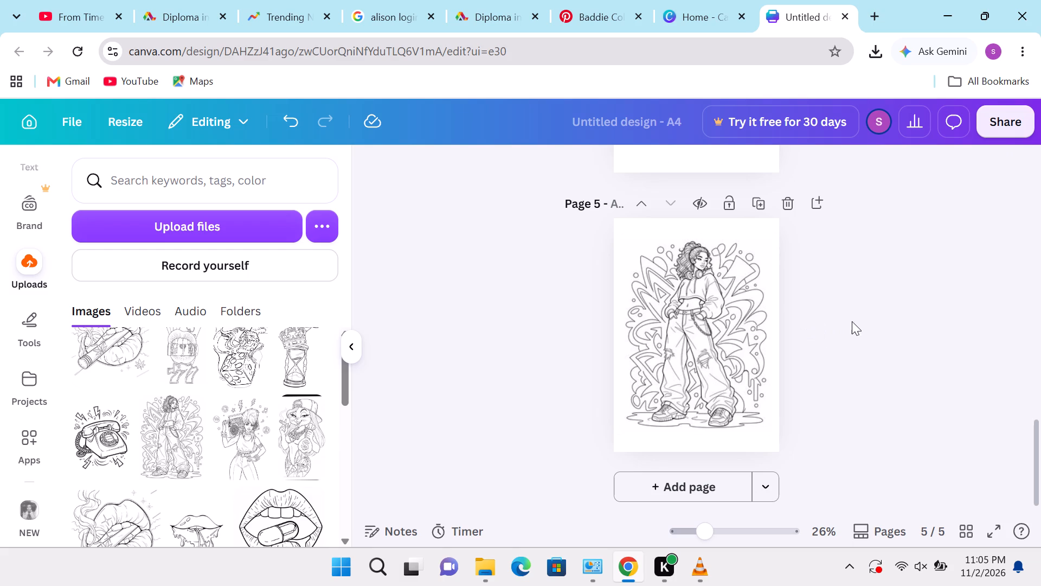
Add page 6 with the line art of the woman carrying a boombox and enlarge it to about 19 by 27.2.
click(676, 489)
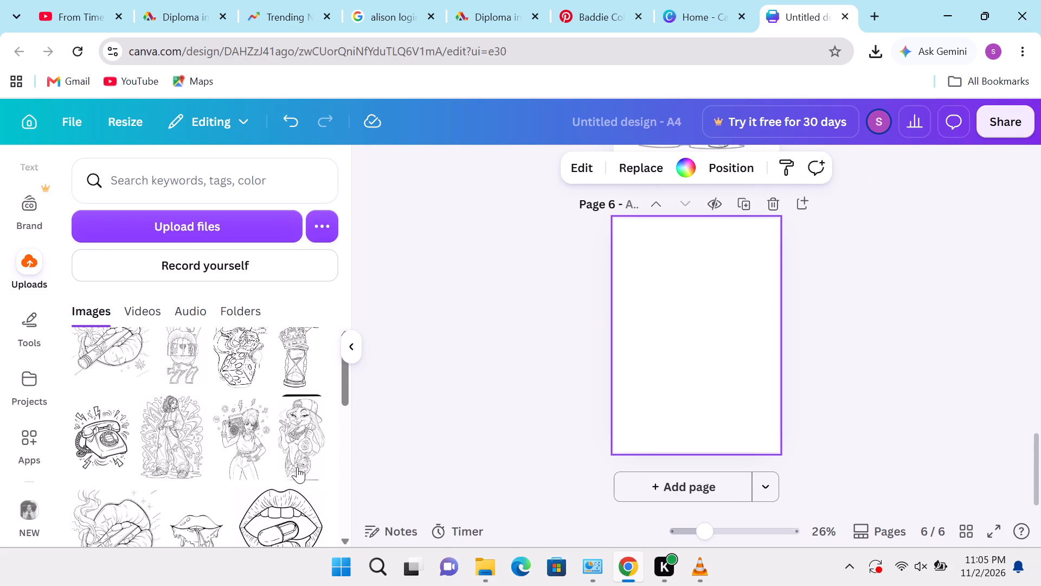
click(240, 434)
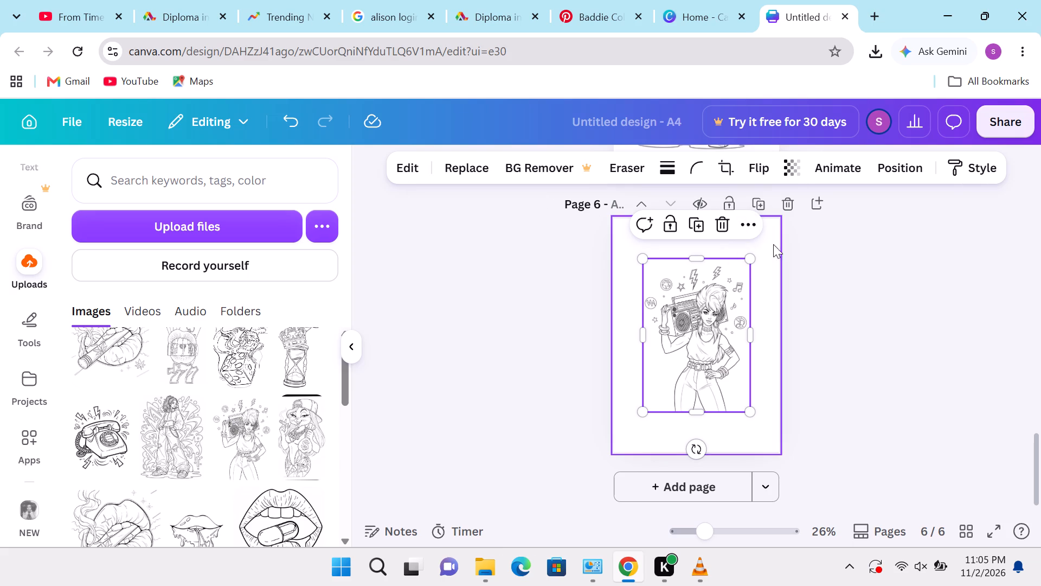
drag(748, 256, 773, 234)
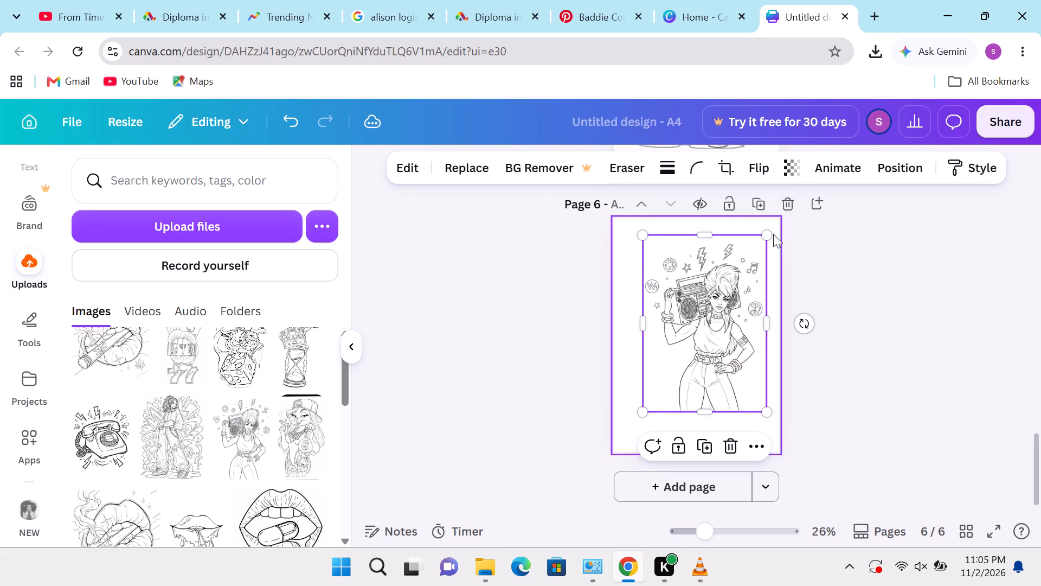
drag(644, 413, 628, 440)
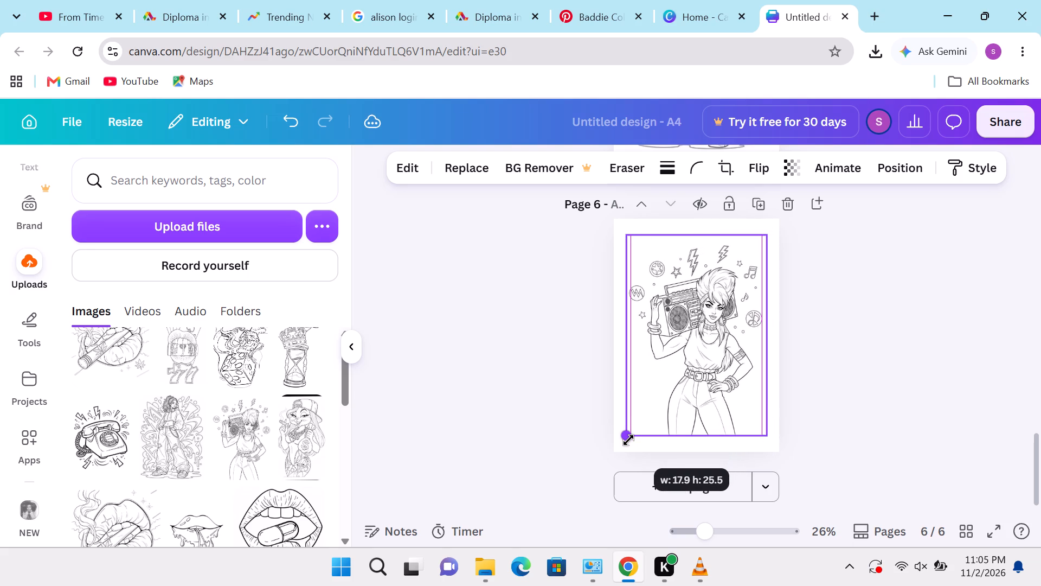
drag(628, 440, 627, 448)
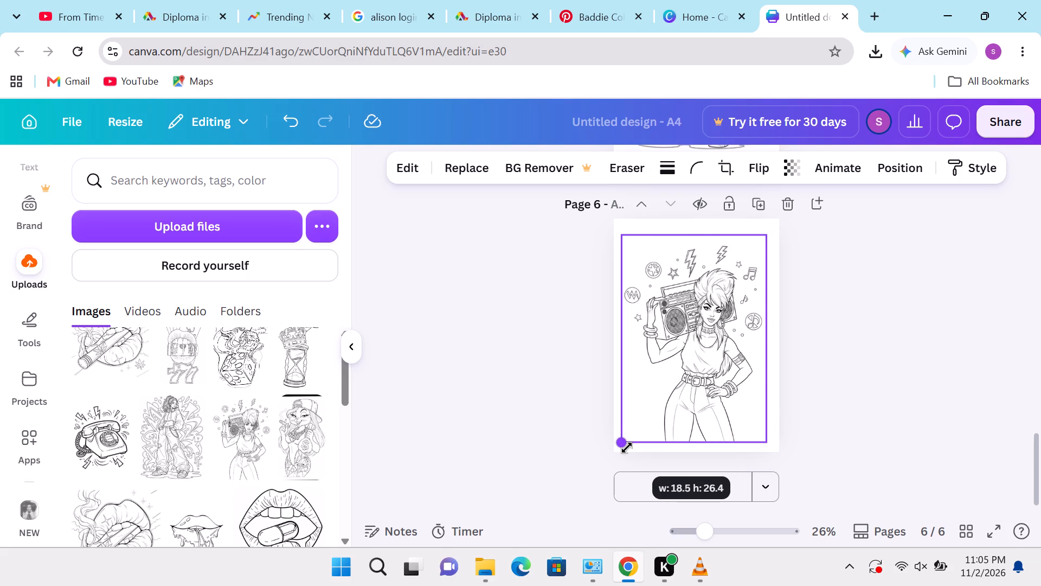
drag(627, 448, 627, 449)
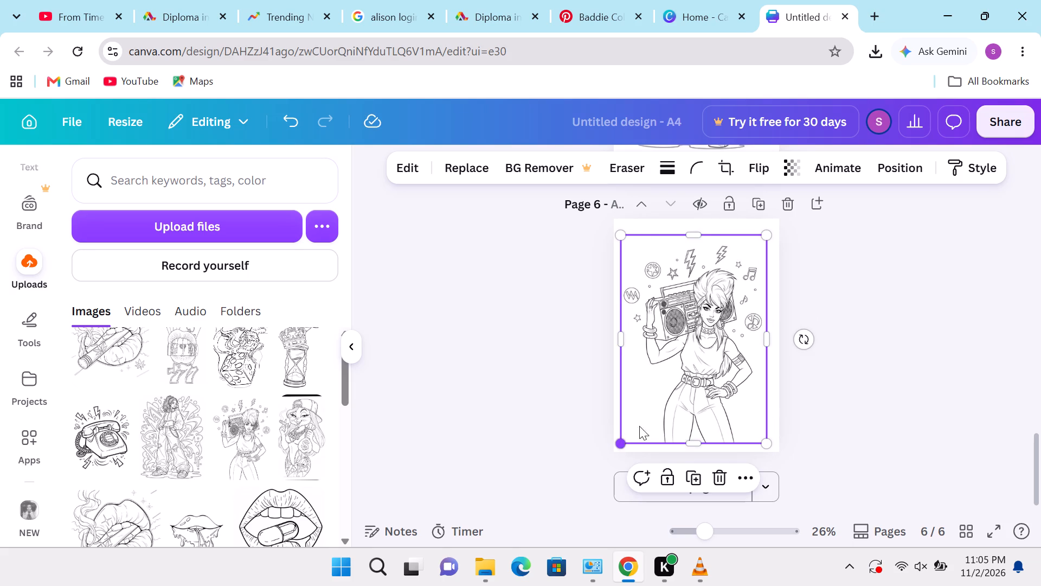
drag(765, 234, 775, 234)
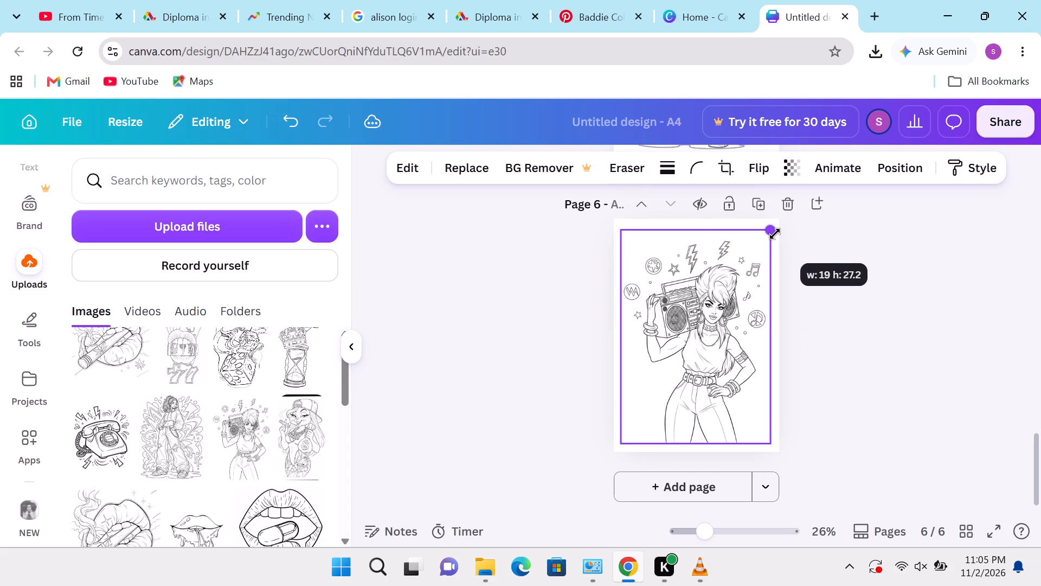
Add page 7 with the line art of the bunny in a backwards cap holding a money bag, enlarging it from opposite corners to the full page height.
click(854, 267)
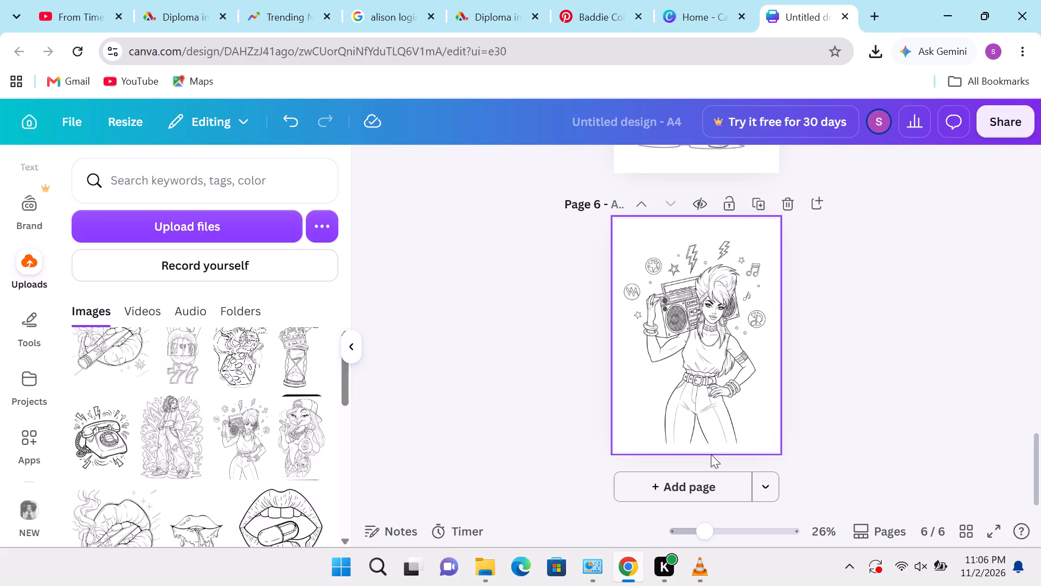
click(687, 489)
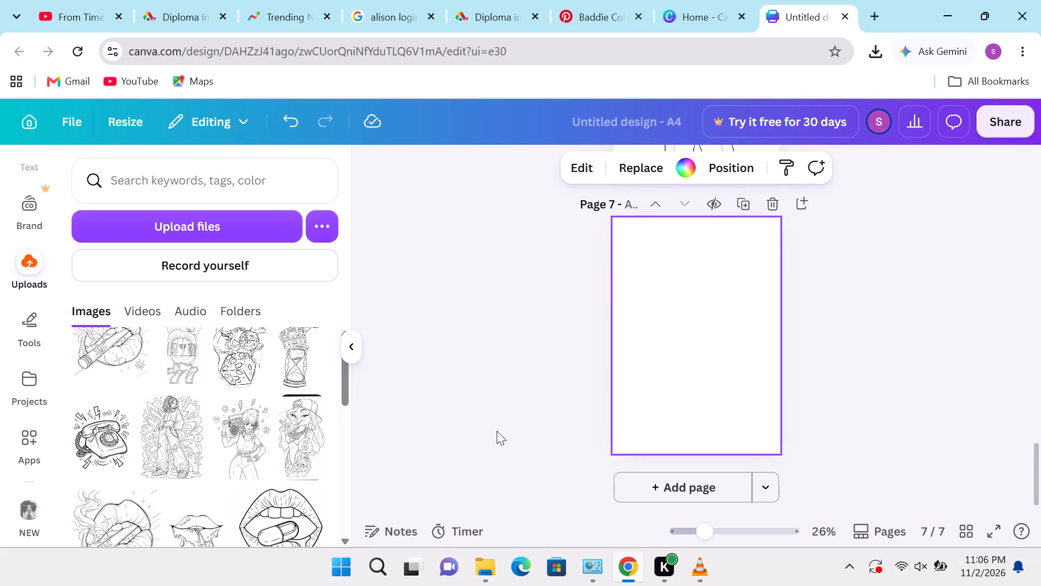
click(288, 441)
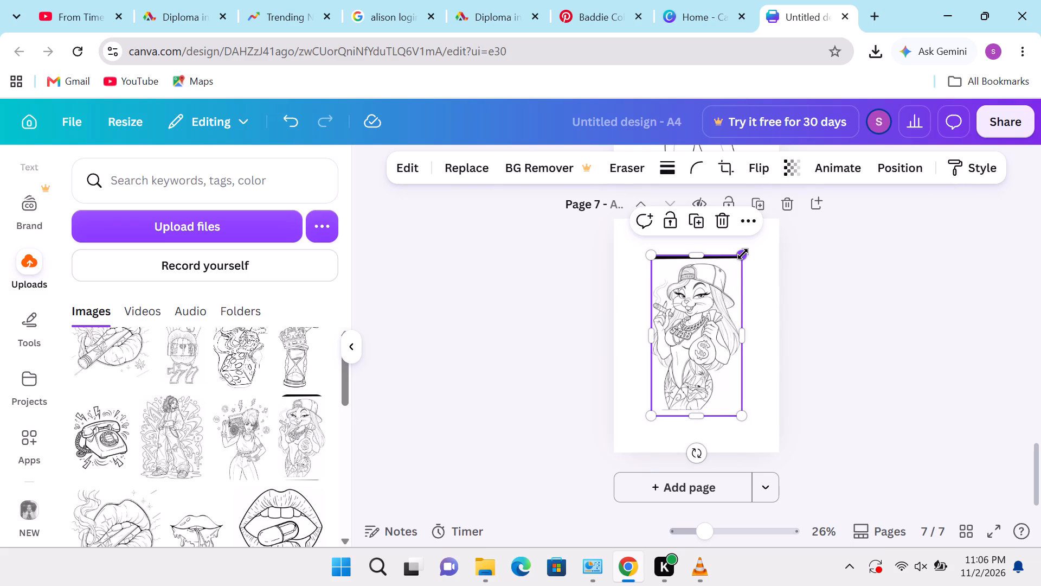
drag(743, 254, 768, 232)
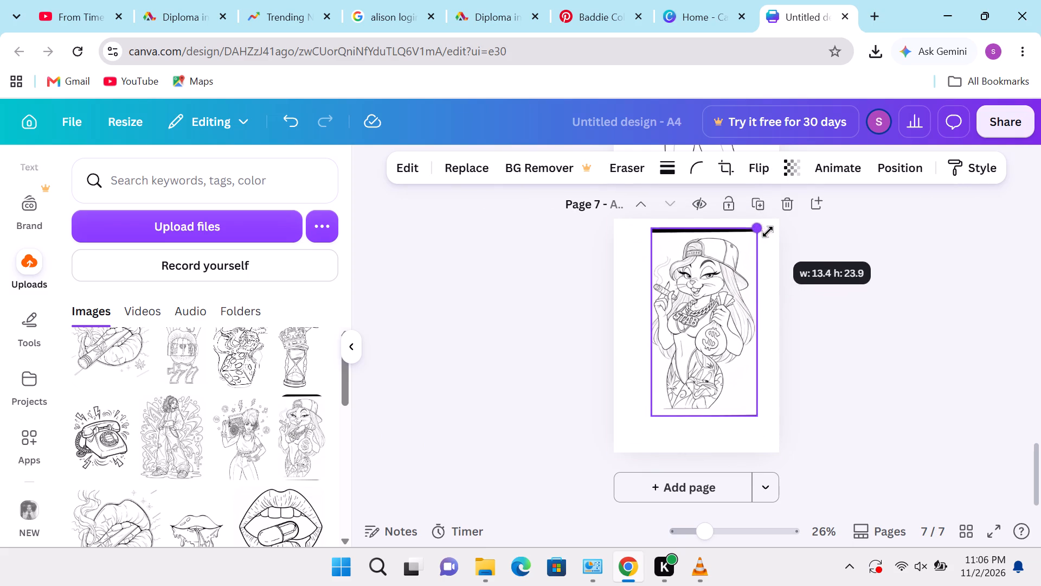
drag(768, 232, 775, 222)
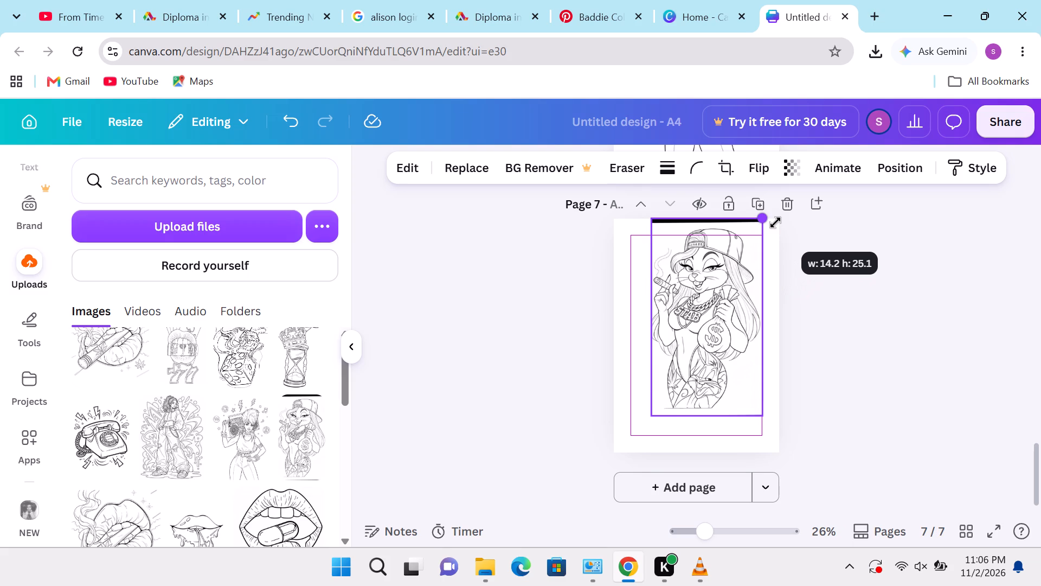
drag(775, 222, 782, 221)
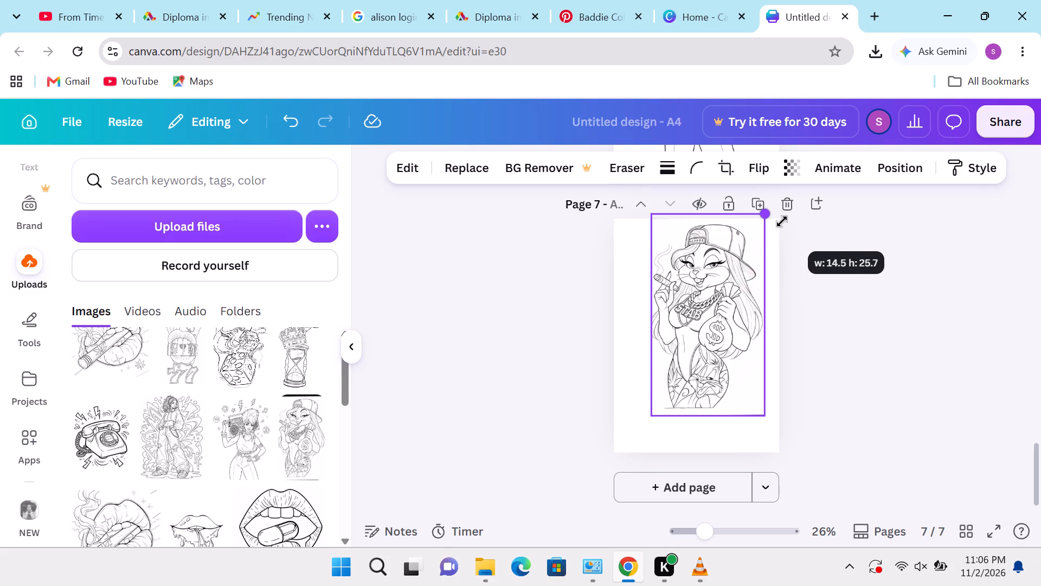
drag(782, 221, 782, 227)
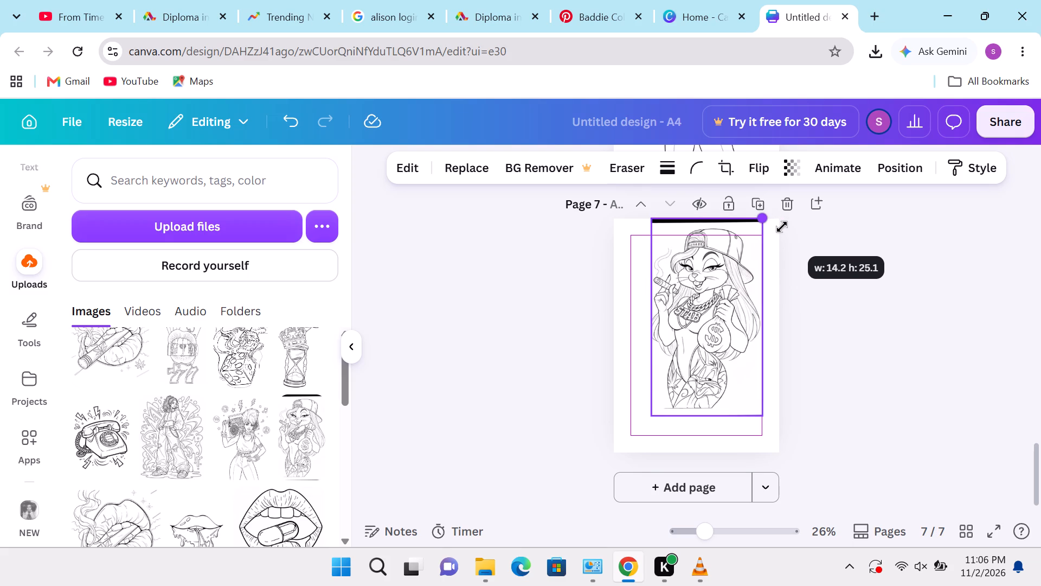
drag(782, 227, 788, 224)
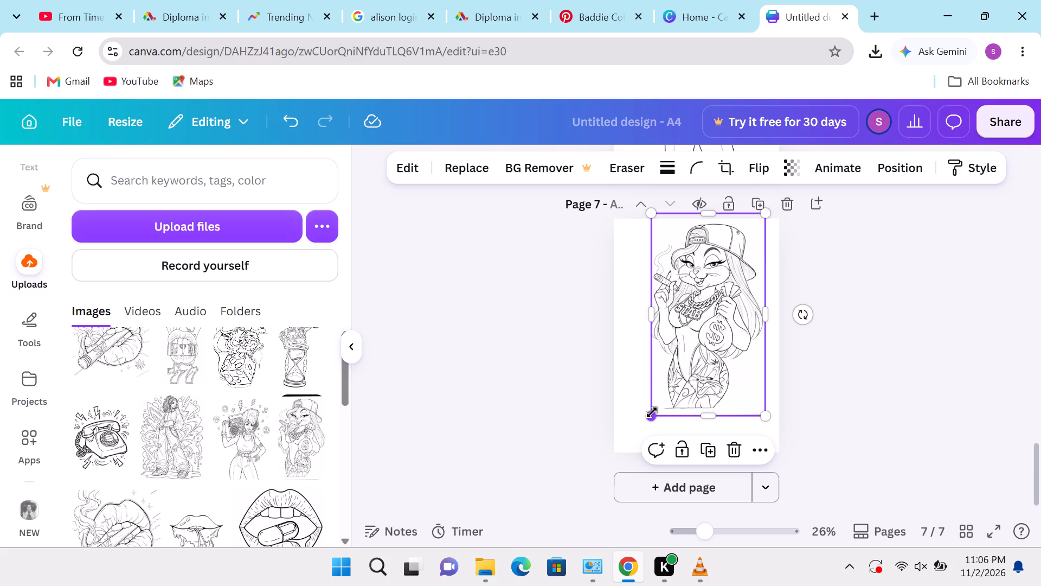
drag(652, 412, 642, 434)
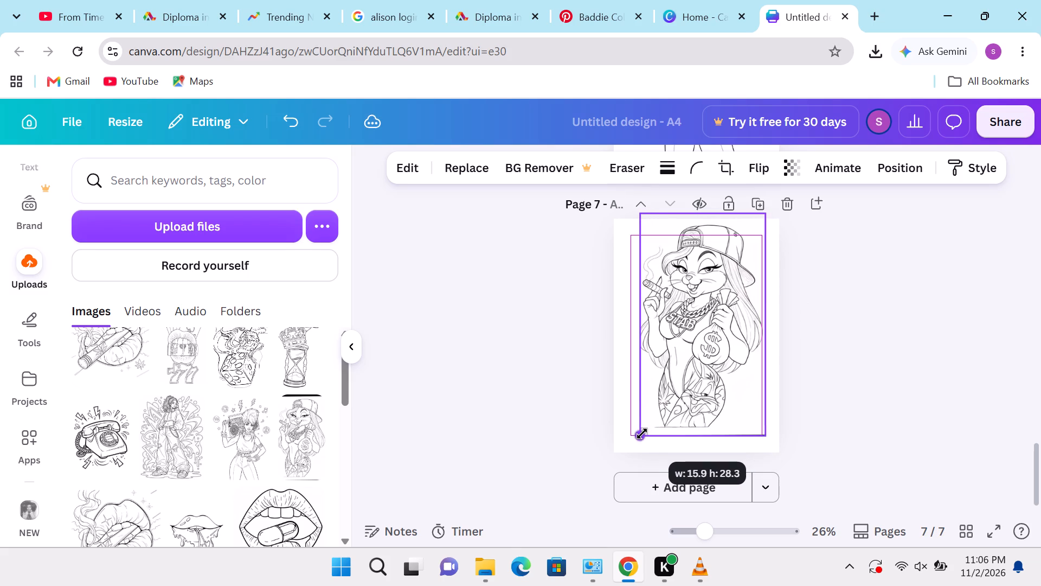
drag(642, 434, 637, 440)
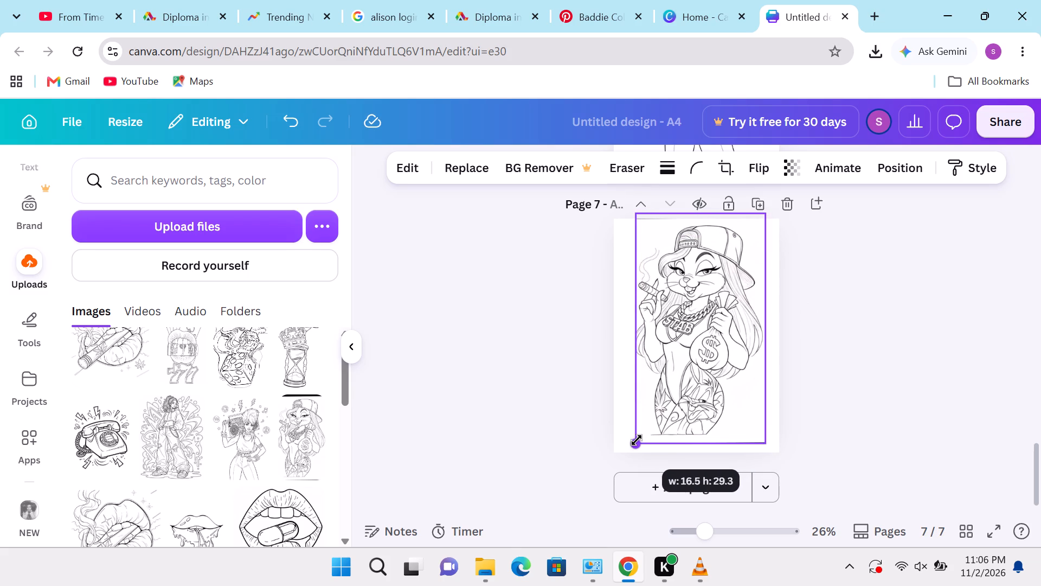
drag(637, 440, 634, 446)
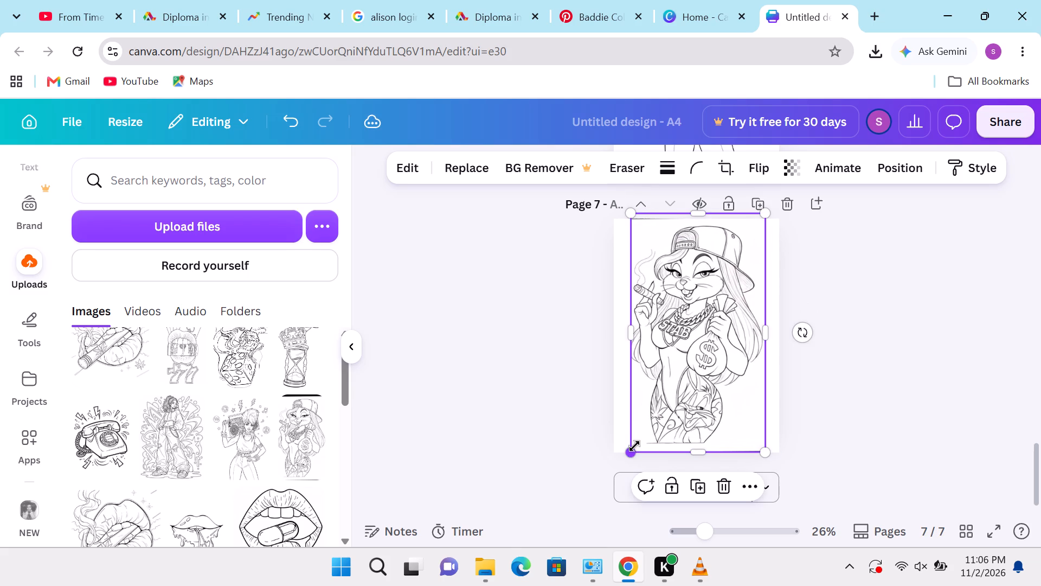
click(853, 302)
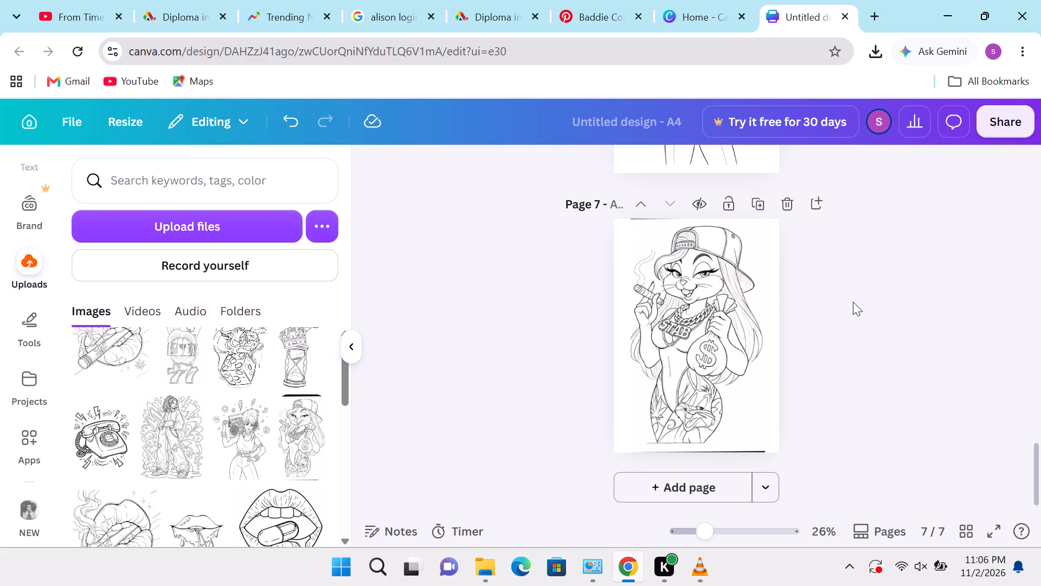
click(700, 301)
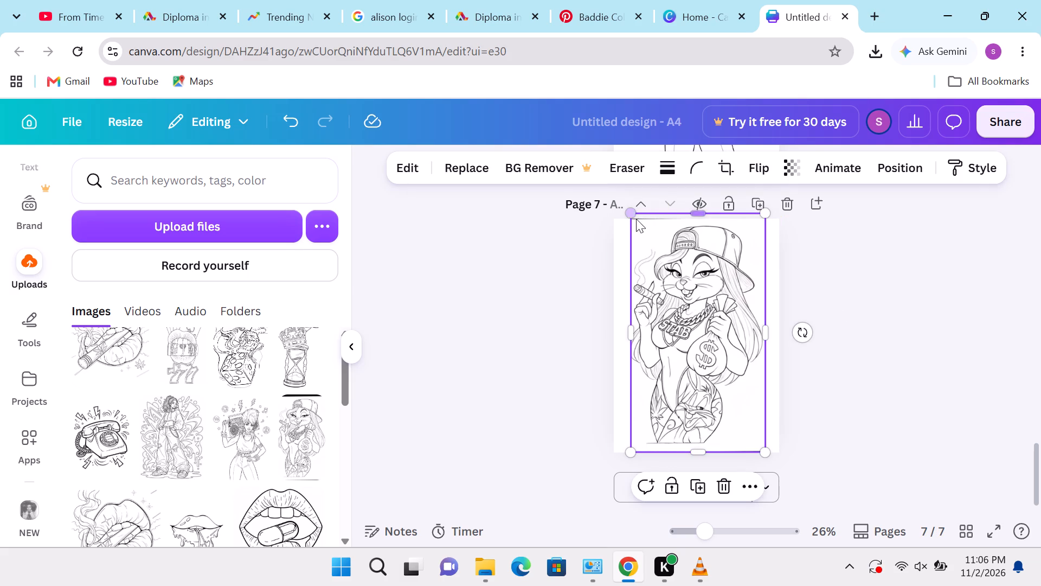
click(632, 216)
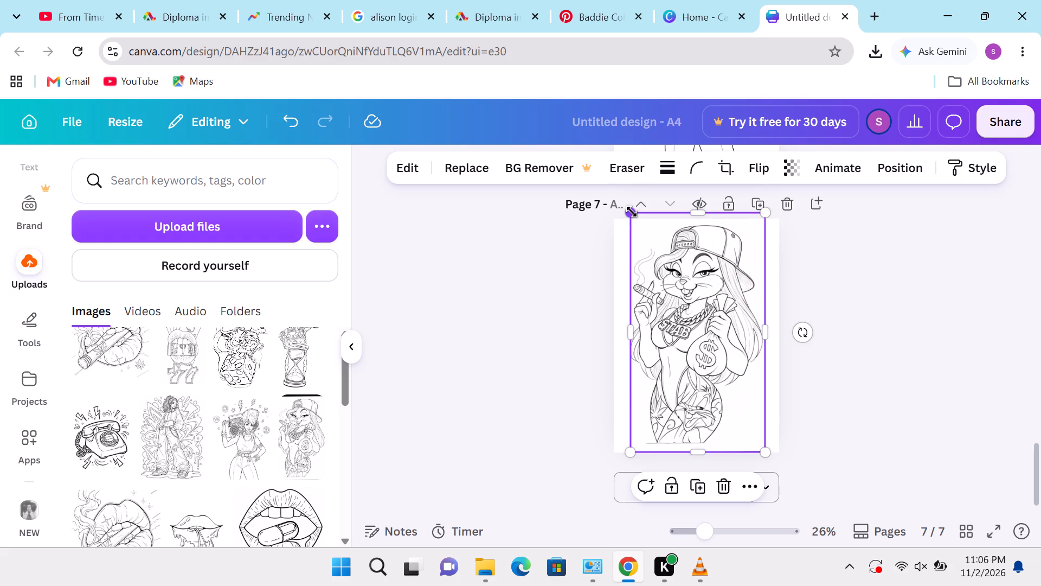
click(895, 253)
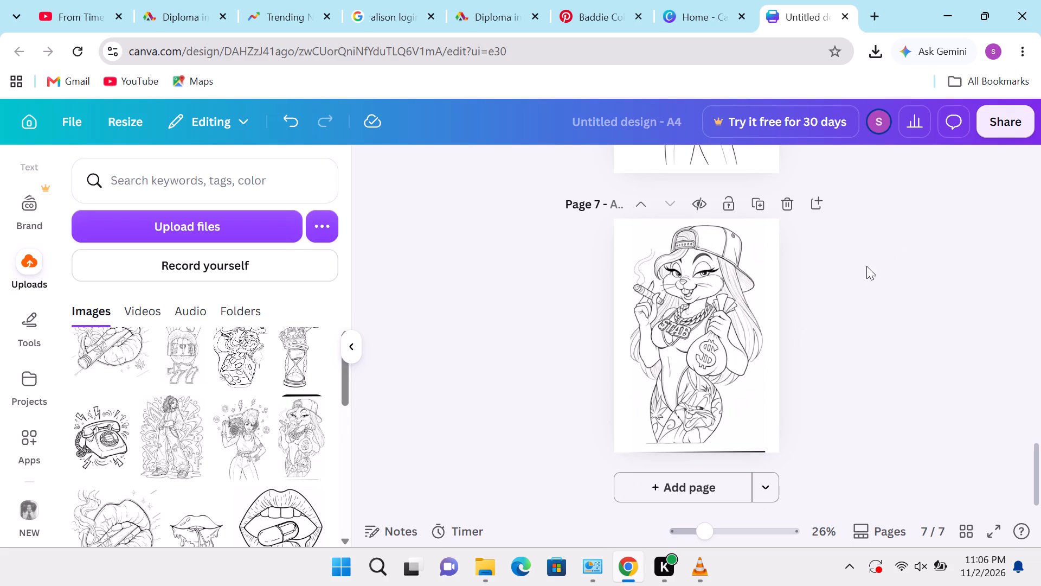
Add page 8 with the line art of lips biting a smoking pencil-shaped roll and enlarge it from opposite corners to nearly the full page width.
scroll(820, 292, down, 1)
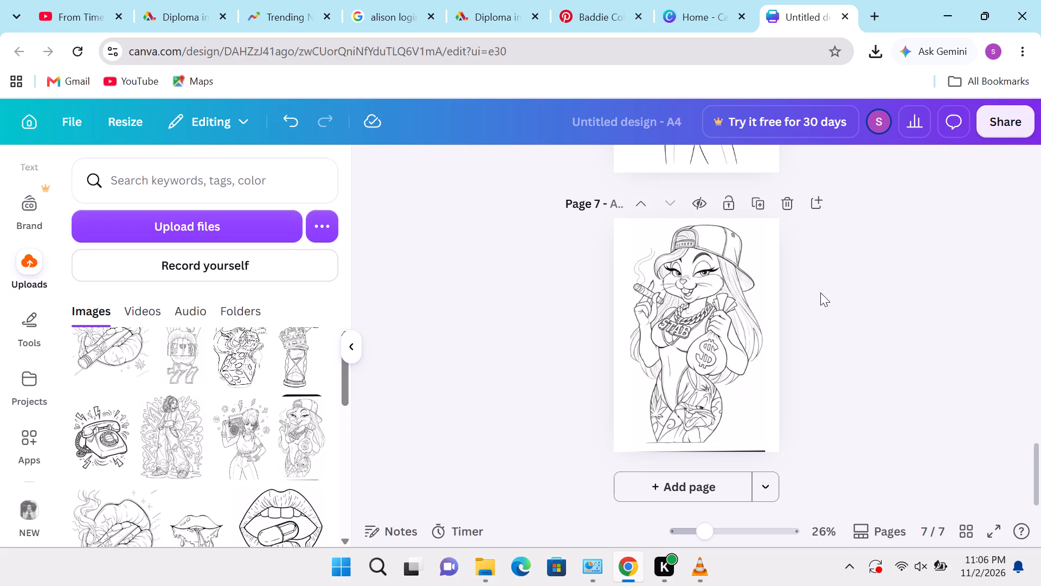
click(679, 495)
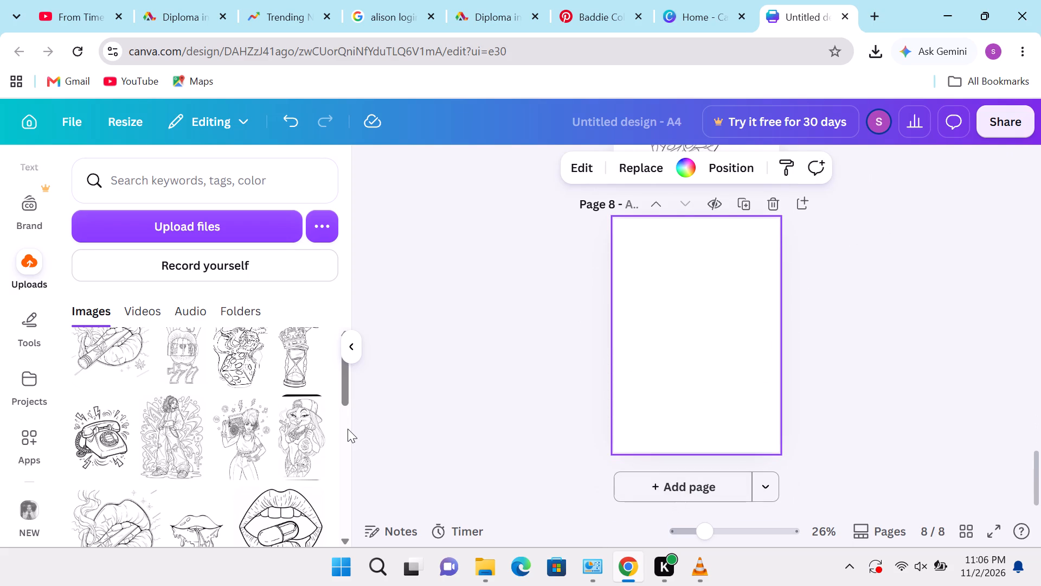
scroll(170, 456, down, 1)
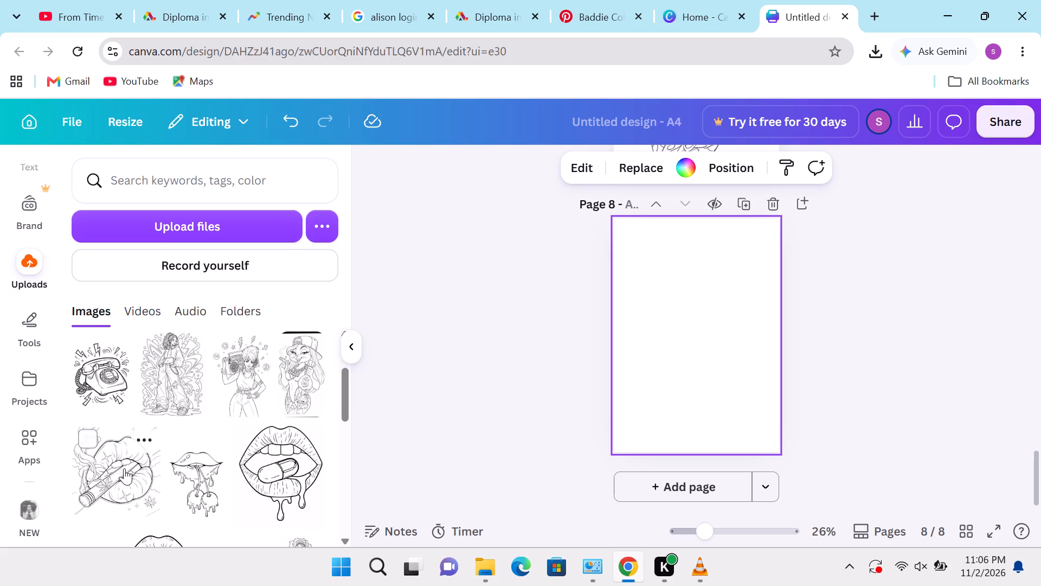
click(122, 468)
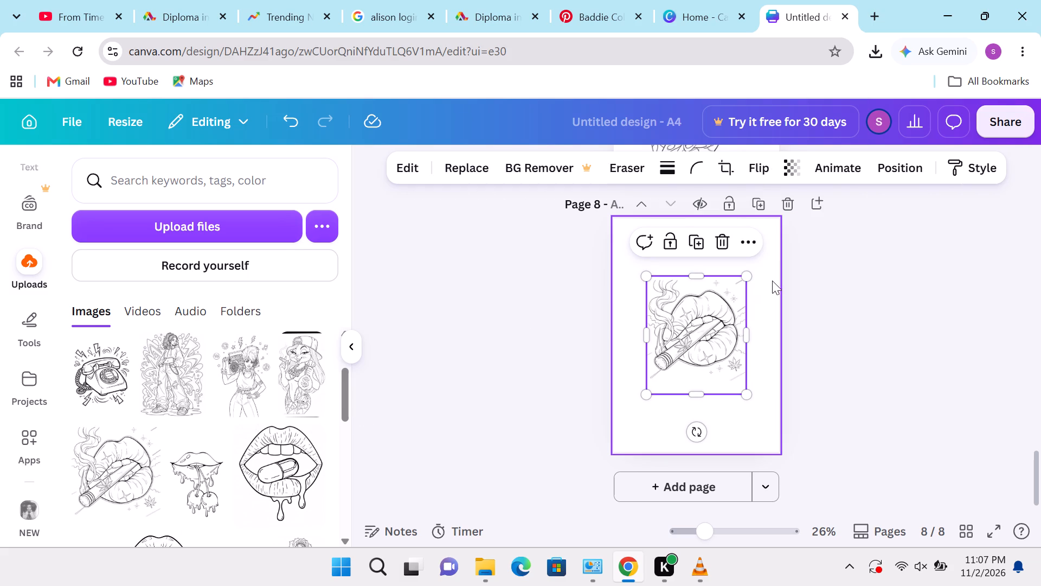
drag(746, 277, 760, 268)
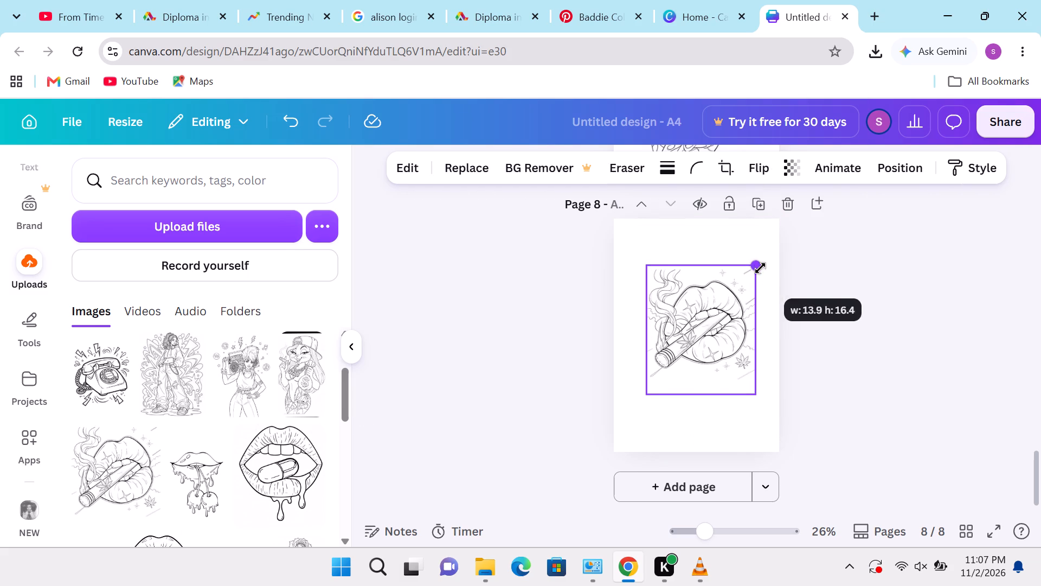
drag(760, 268, 777, 257)
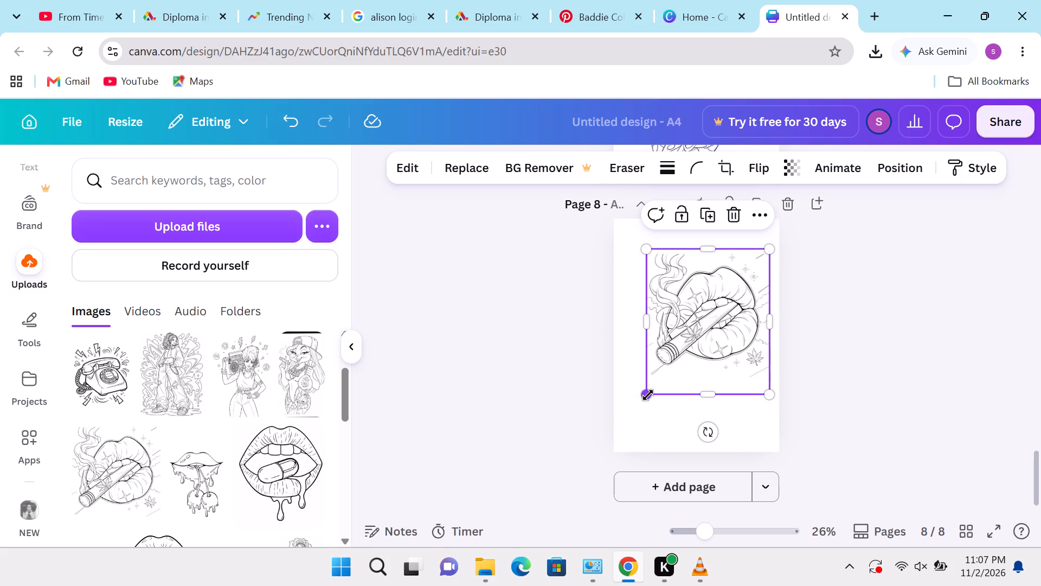
drag(648, 395, 644, 402)
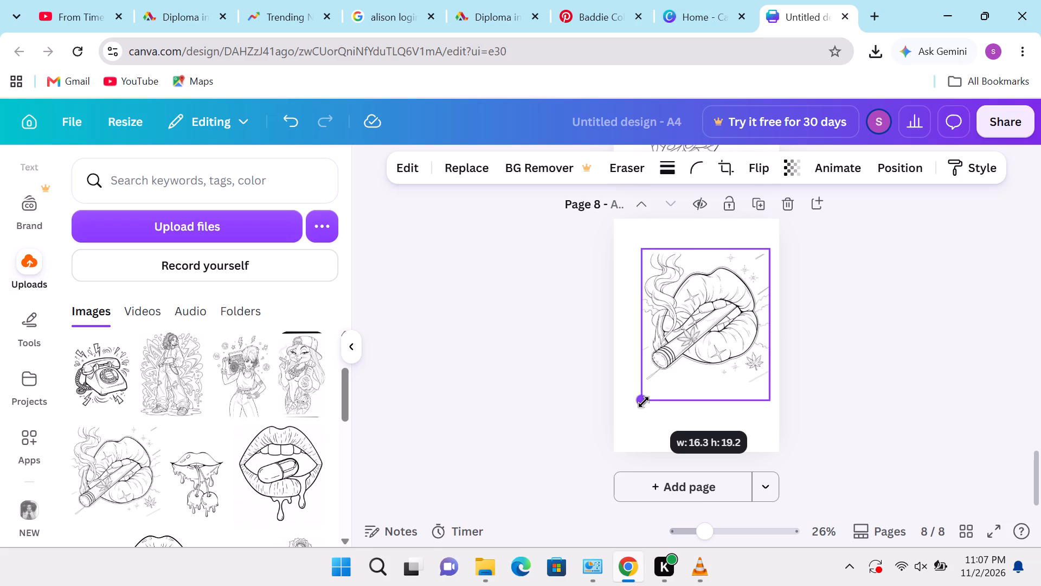
drag(644, 402, 628, 427)
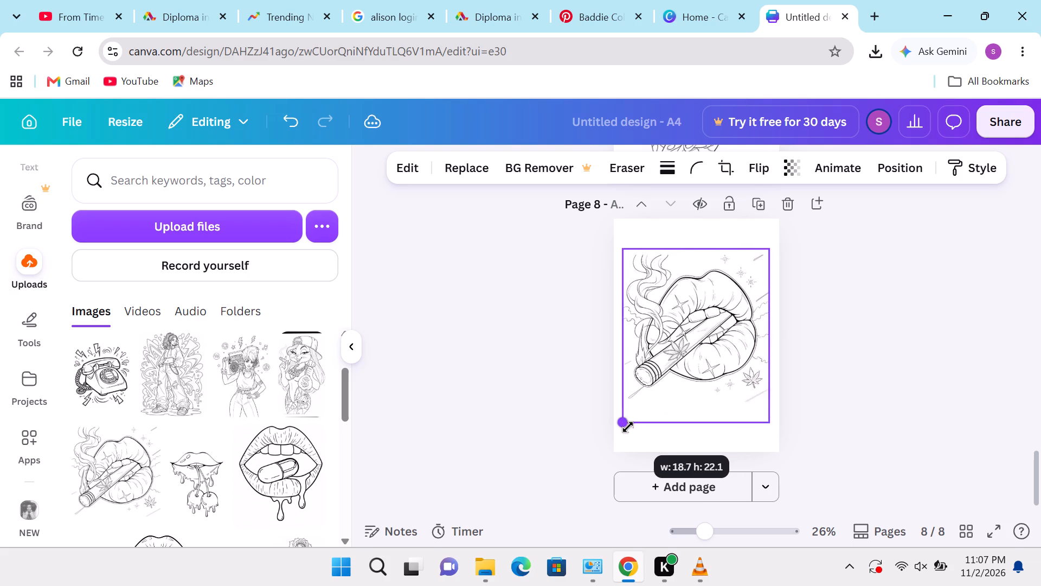
drag(628, 427, 627, 431)
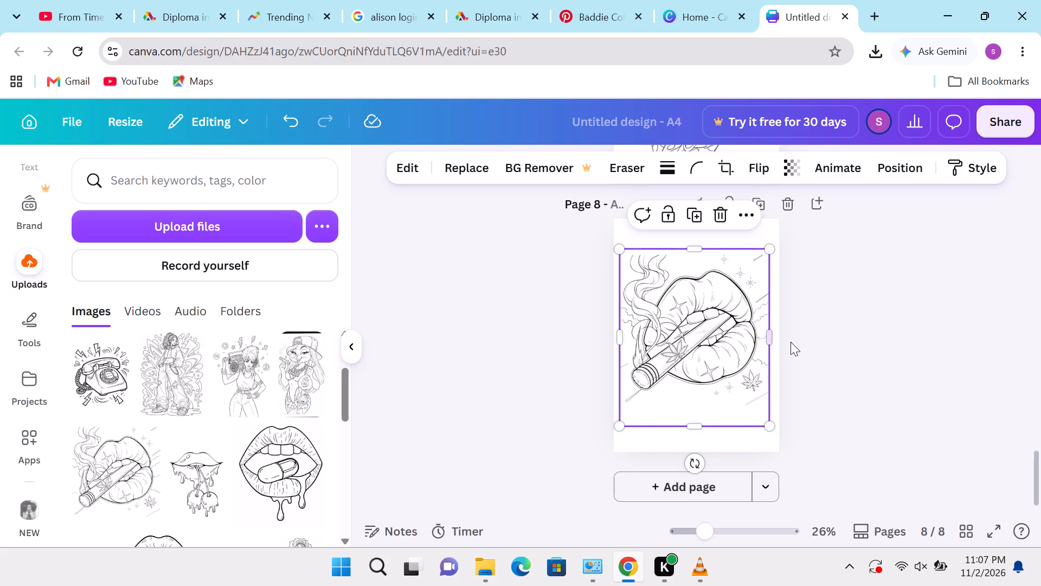
click(841, 303)
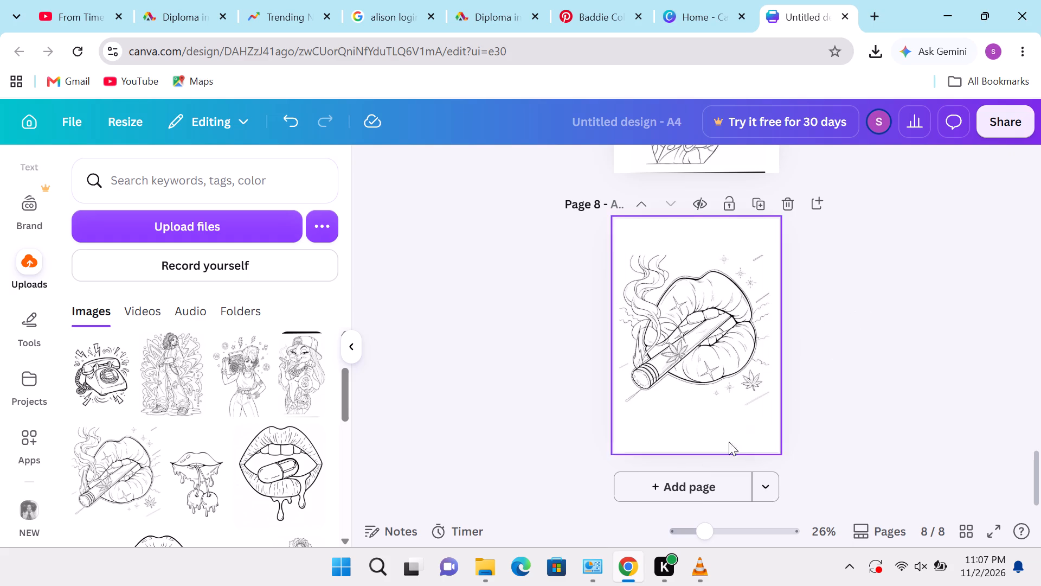
Add page 9 with the dripping-lips-and-cherries line art, enlarge it, and extend its side and bottom edges to fill nearly the full page width with the cherries uncropped.
click(695, 481)
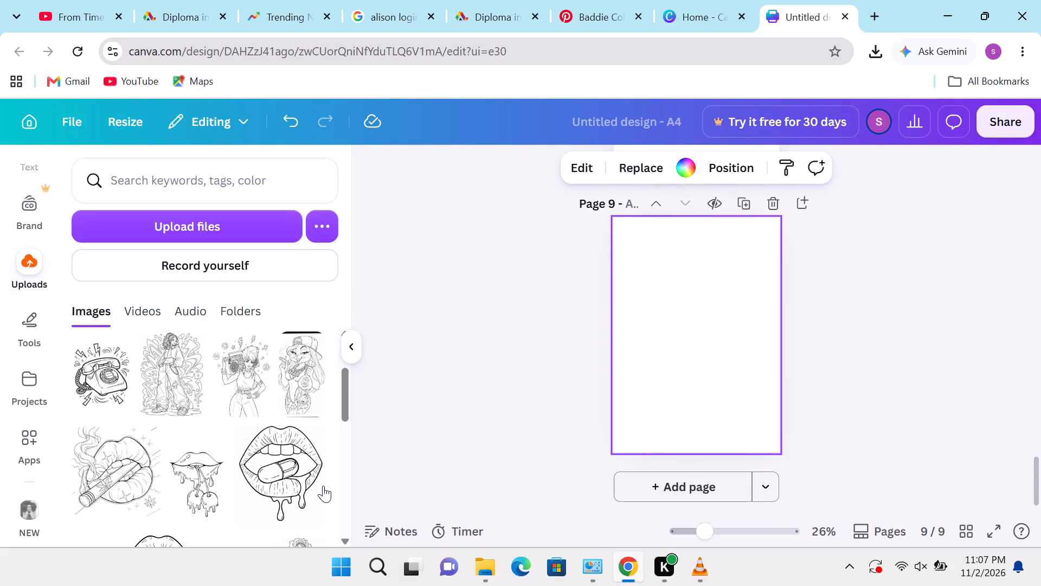
click(196, 476)
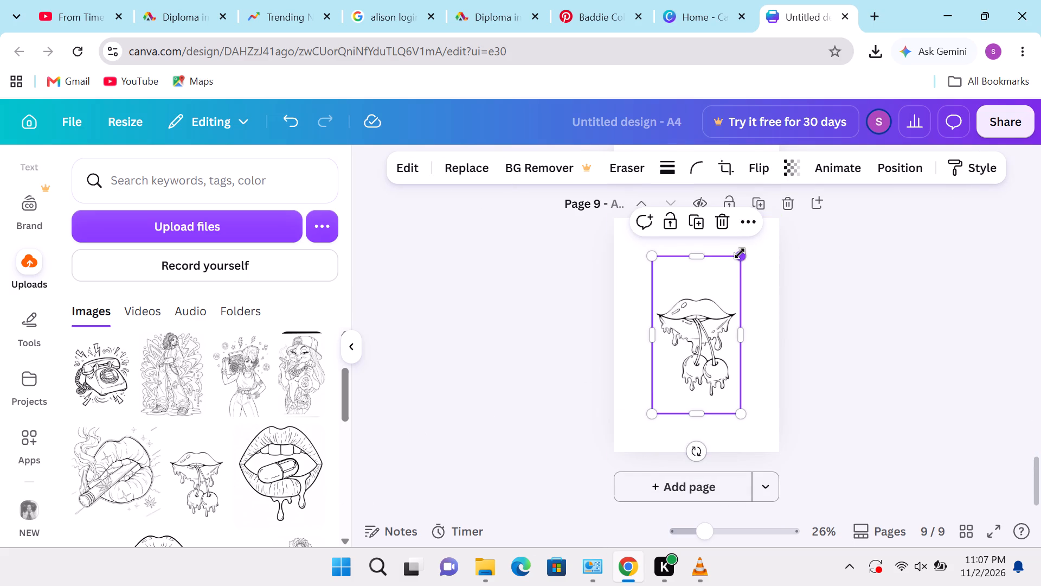
drag(740, 253, 766, 253)
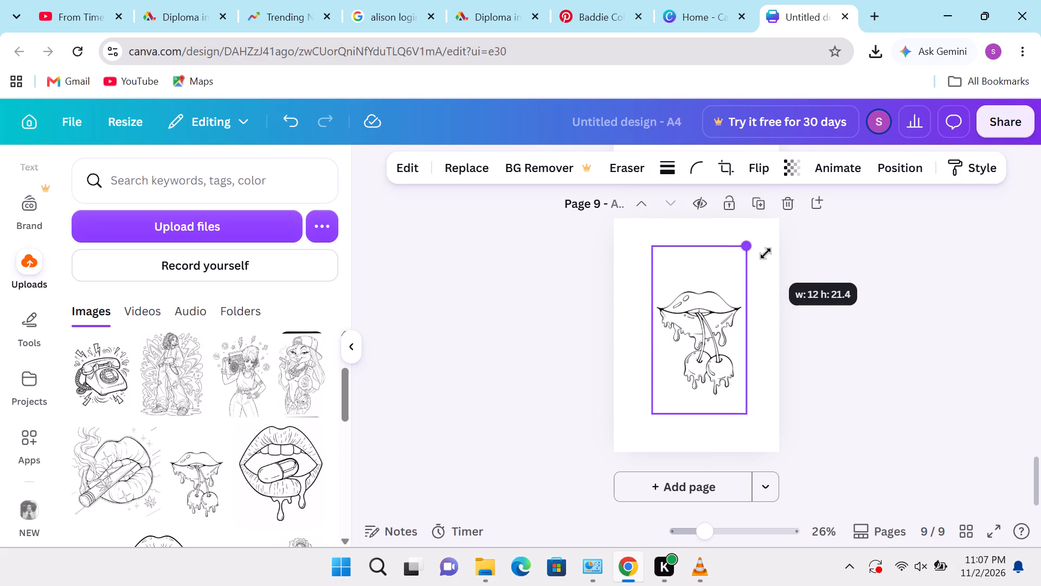
drag(766, 253, 809, 256)
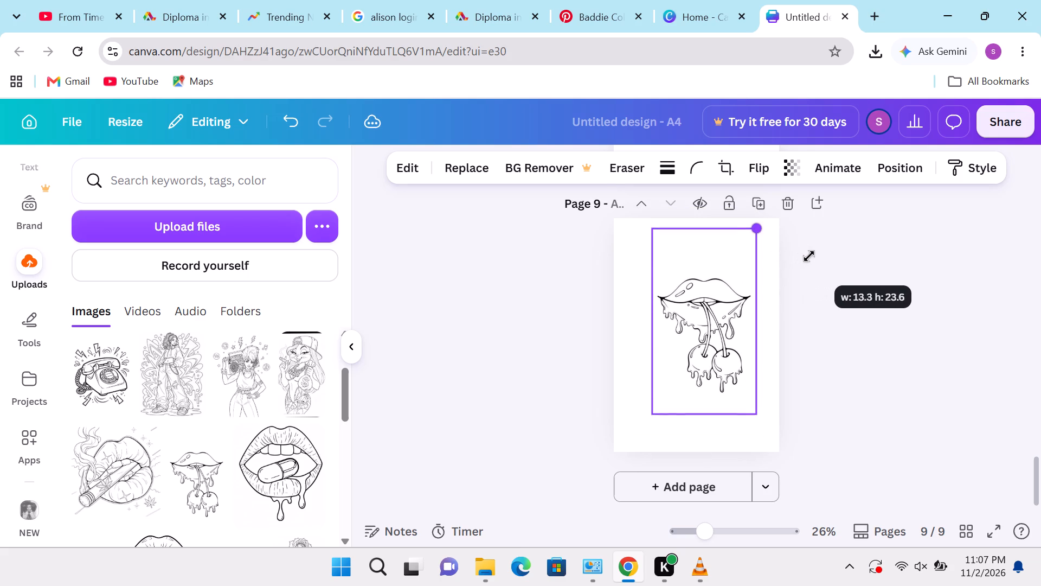
drag(809, 256, 817, 259)
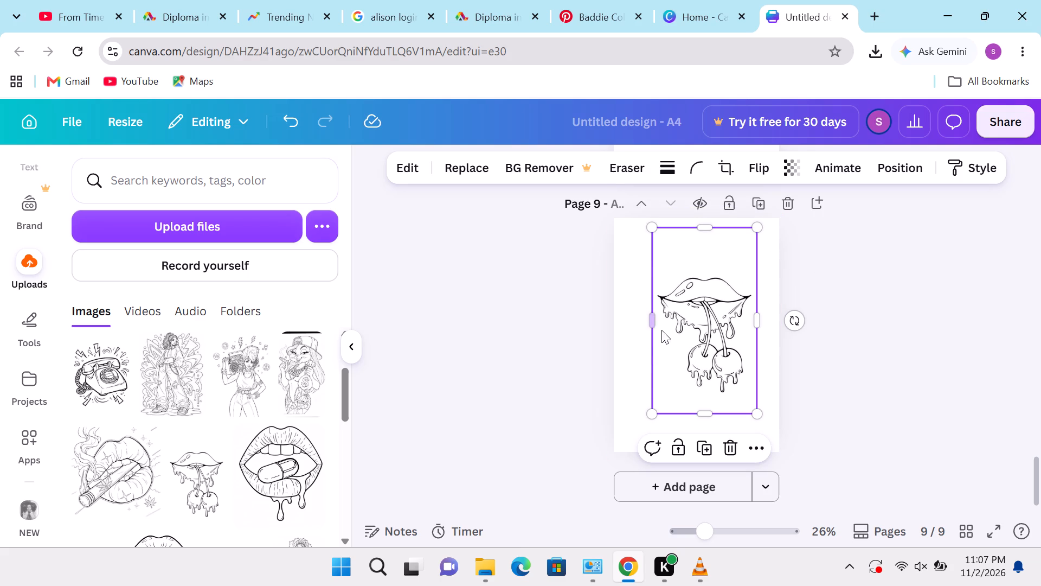
drag(652, 322, 634, 322)
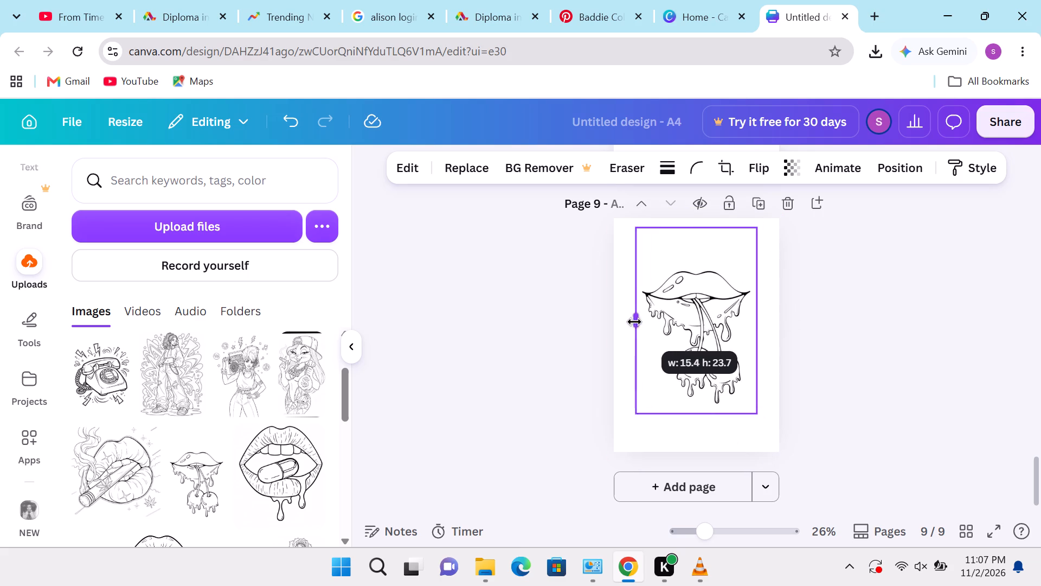
drag(634, 322, 617, 324)
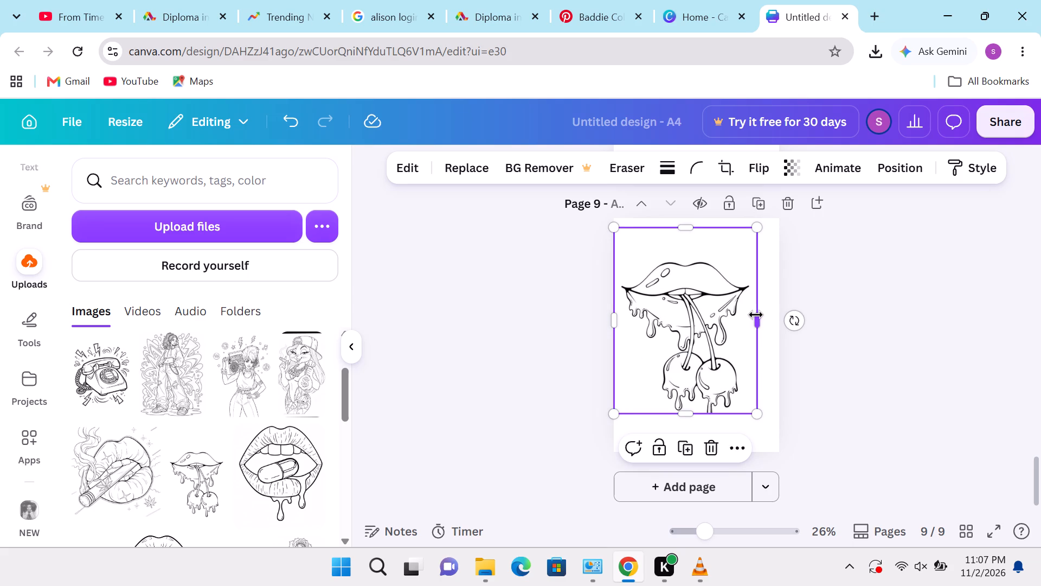
drag(756, 315, 769, 315)
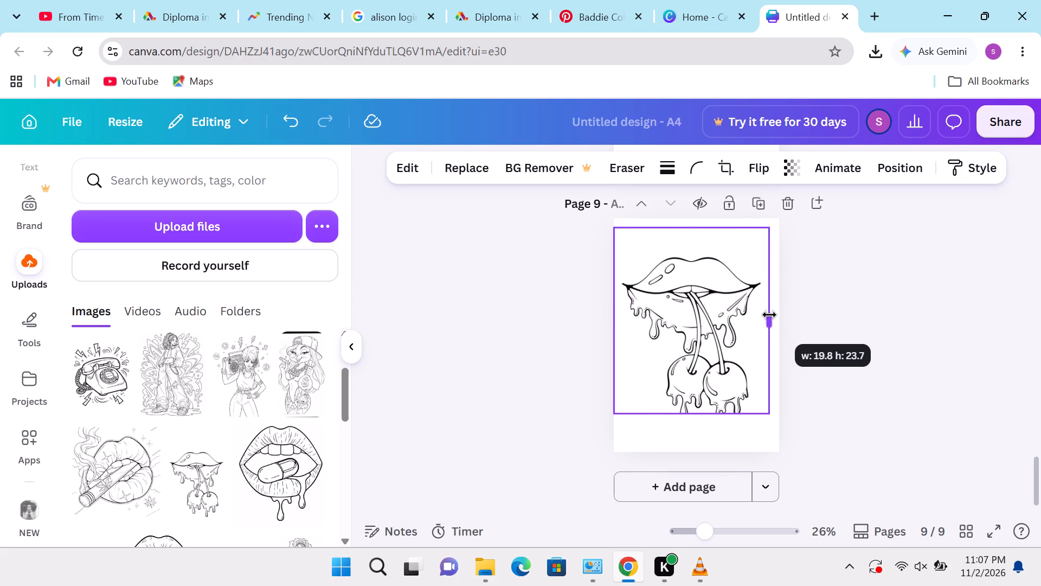
drag(769, 315, 773, 315)
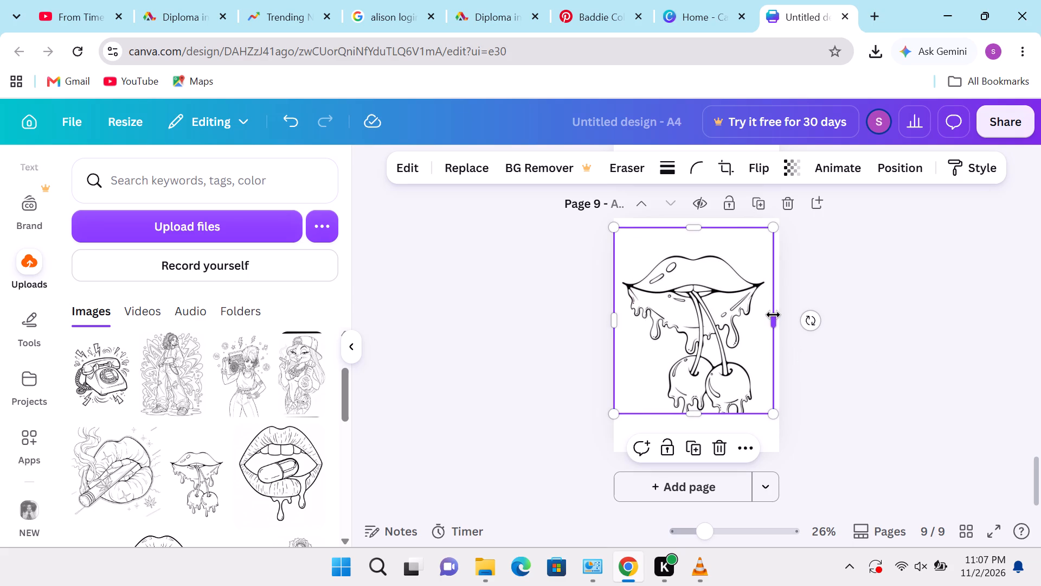
drag(696, 413, 697, 432)
click(861, 296)
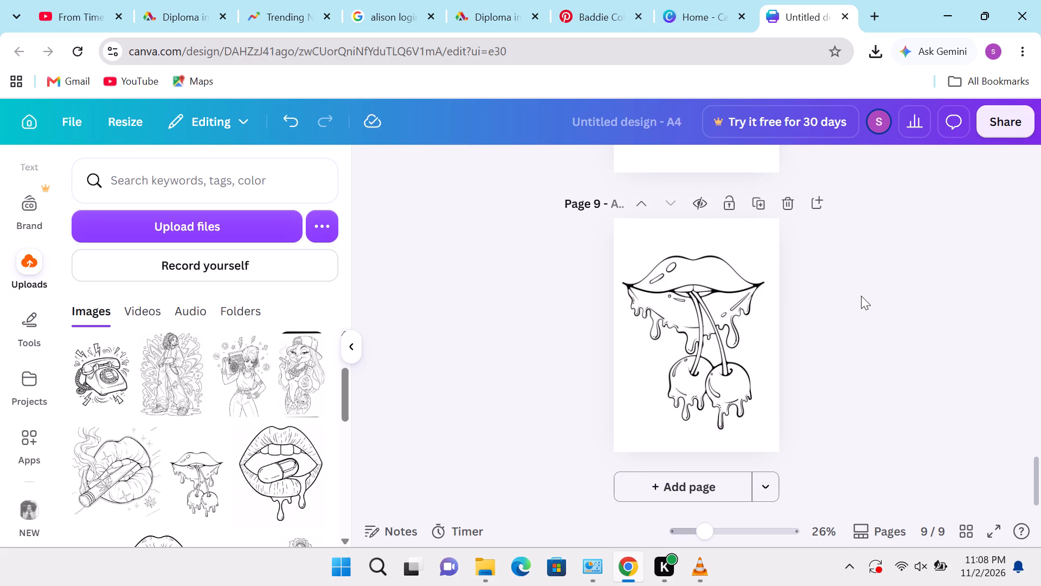
Add page 10 with the line art of dripping lips holding a pill capsule and enlarge it from opposite corners to the full page width.
scroll(861, 296, down, 2)
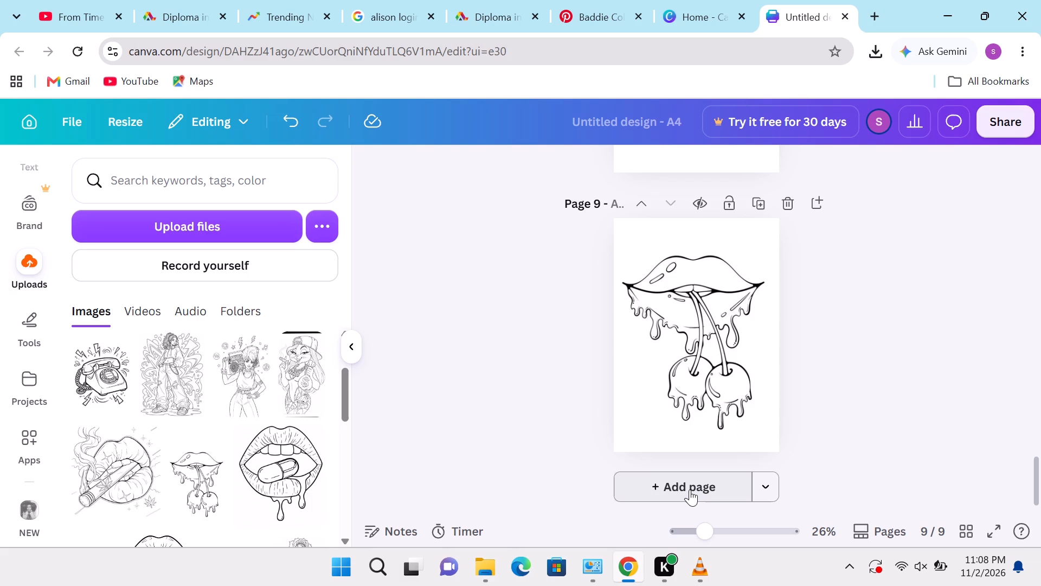
click(690, 489)
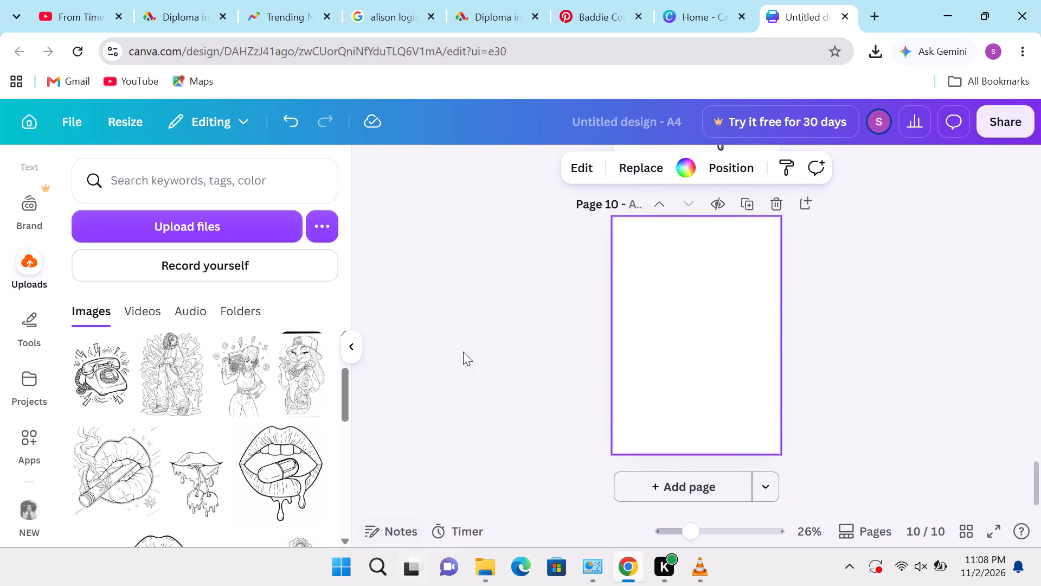
scroll(532, 307, up, 3)
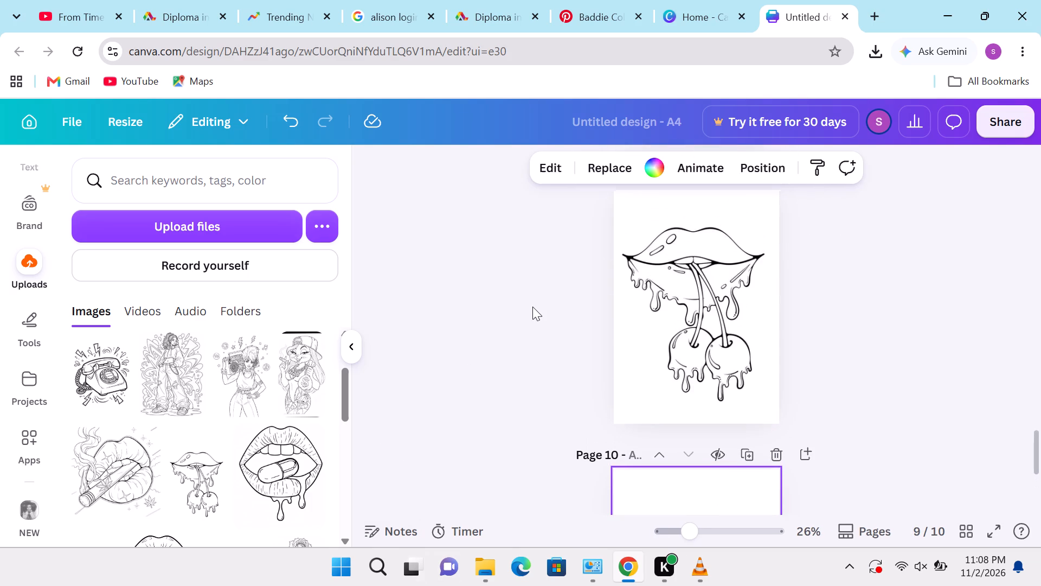
scroll(532, 307, down, 2)
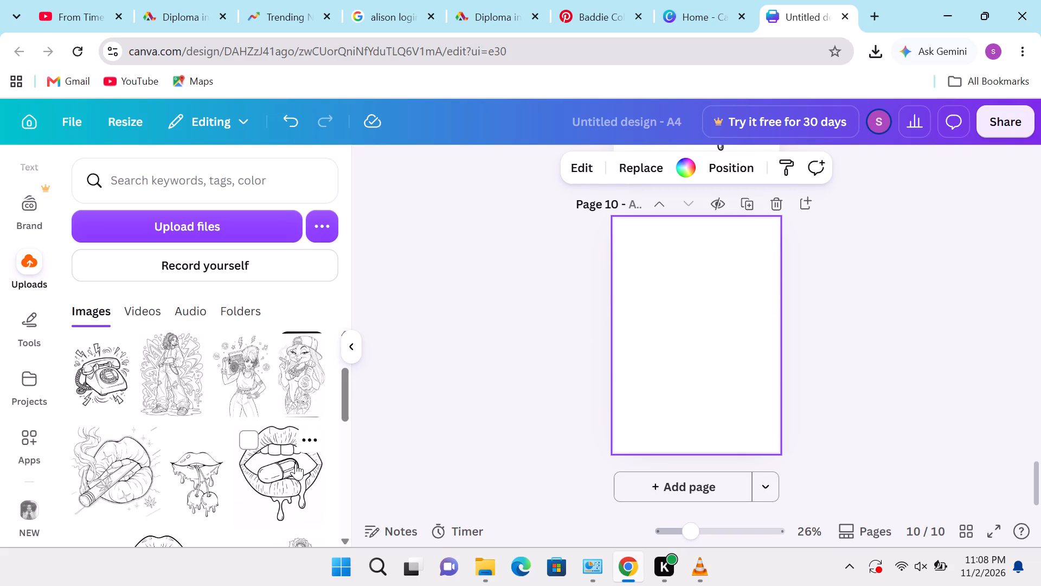
click(295, 463)
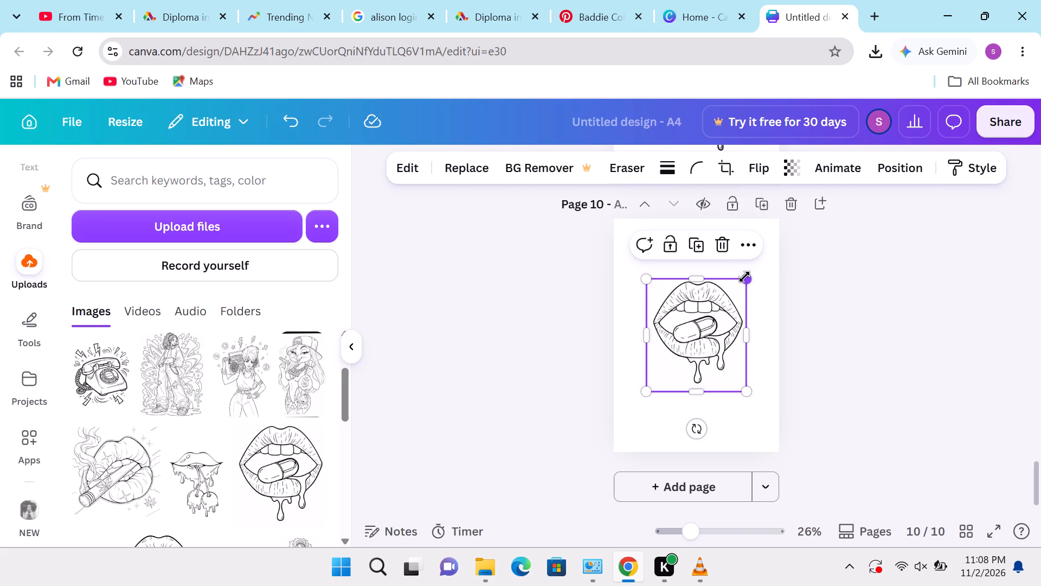
drag(744, 277, 769, 262)
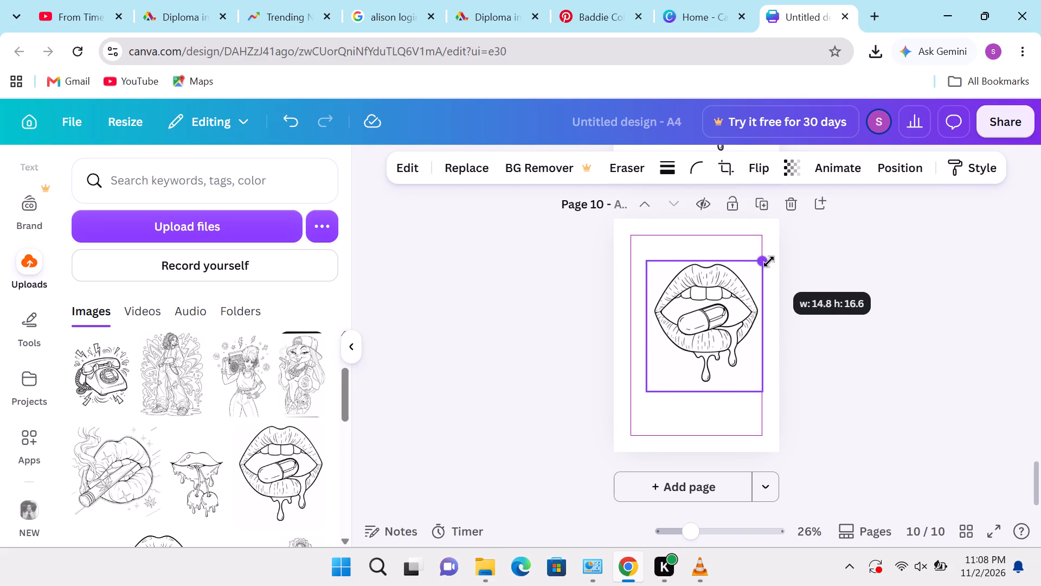
drag(769, 262, 774, 258)
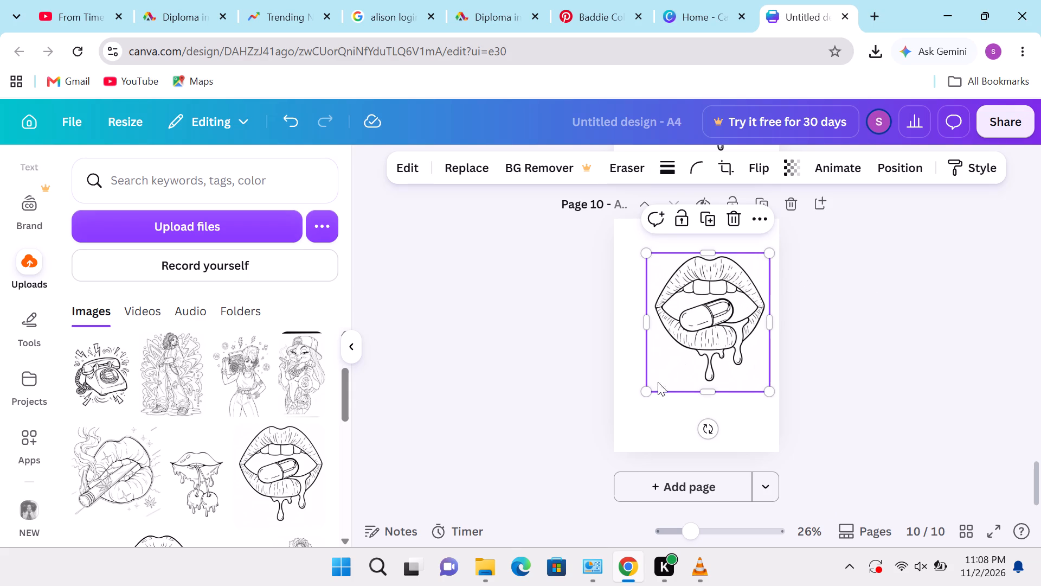
drag(646, 392, 637, 404)
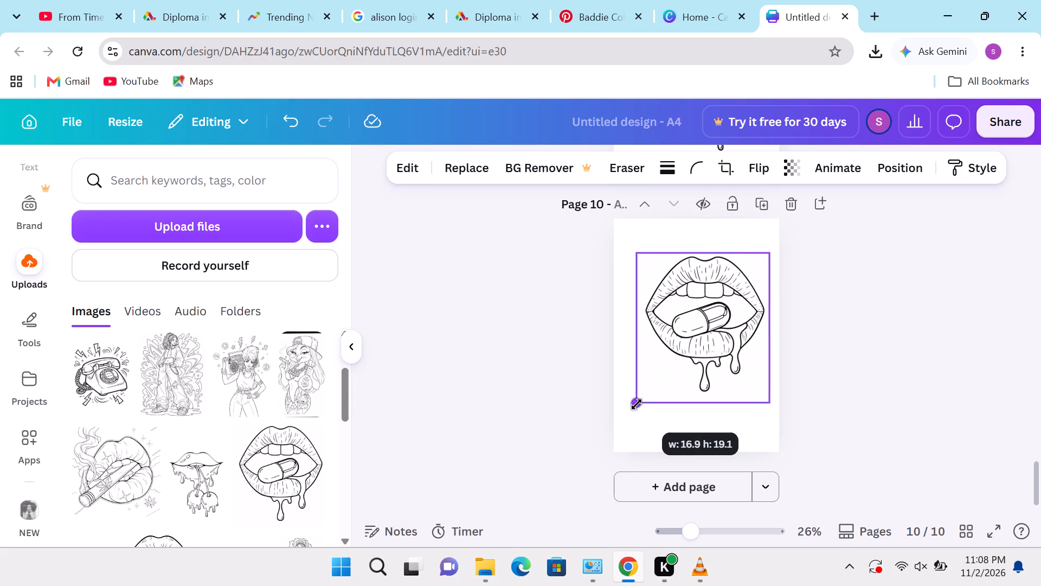
drag(637, 404, 619, 432)
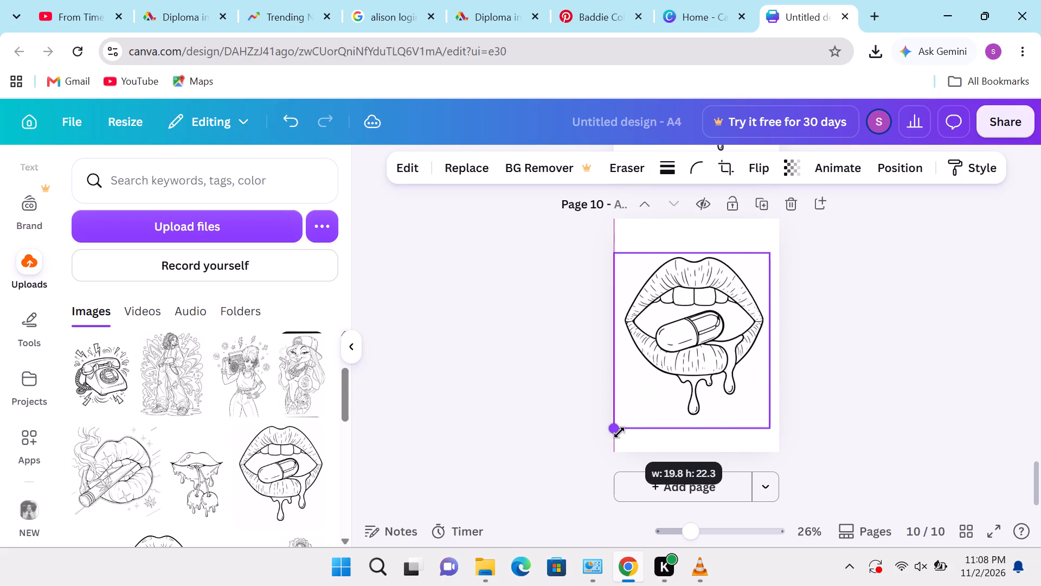
drag(619, 432, 616, 437)
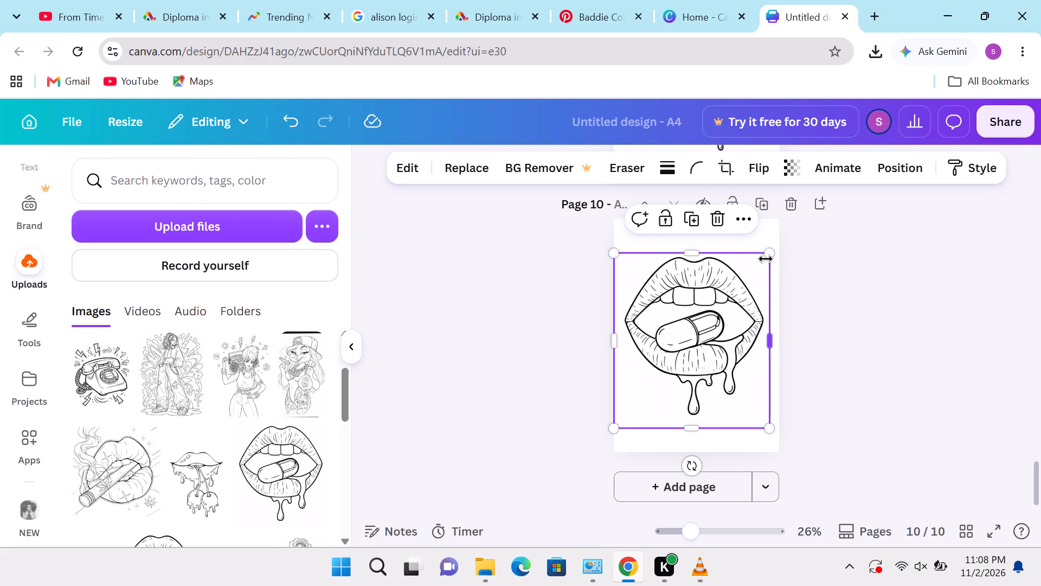
drag(769, 255, 773, 253)
drag(773, 253, 778, 249)
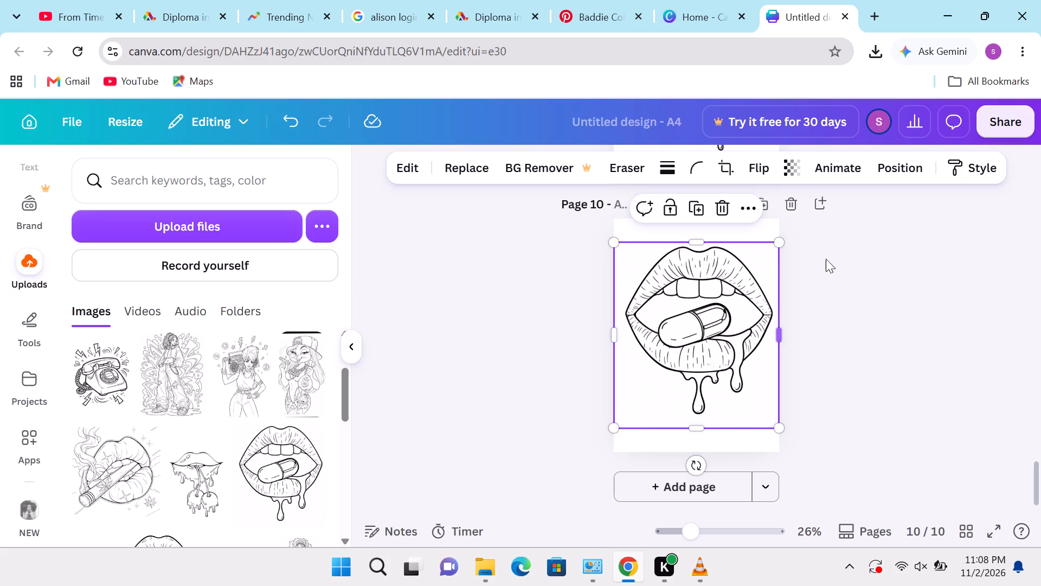
click(889, 278)
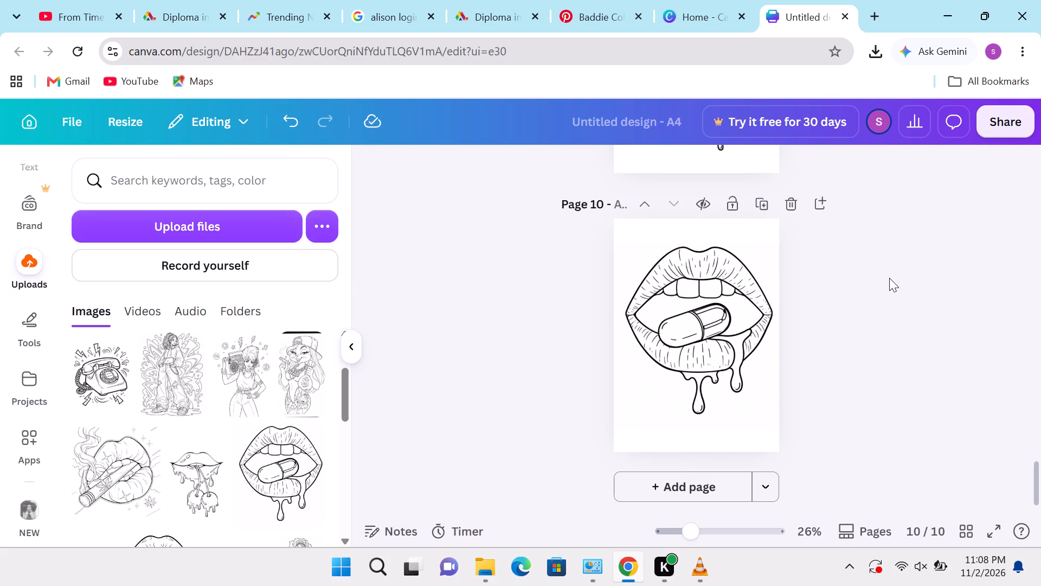
Add page 11 with the line art of open dripping lips with dark mouth corners and enlarge it from opposite corners to fill most of the page.
scroll(836, 330, down, 1)
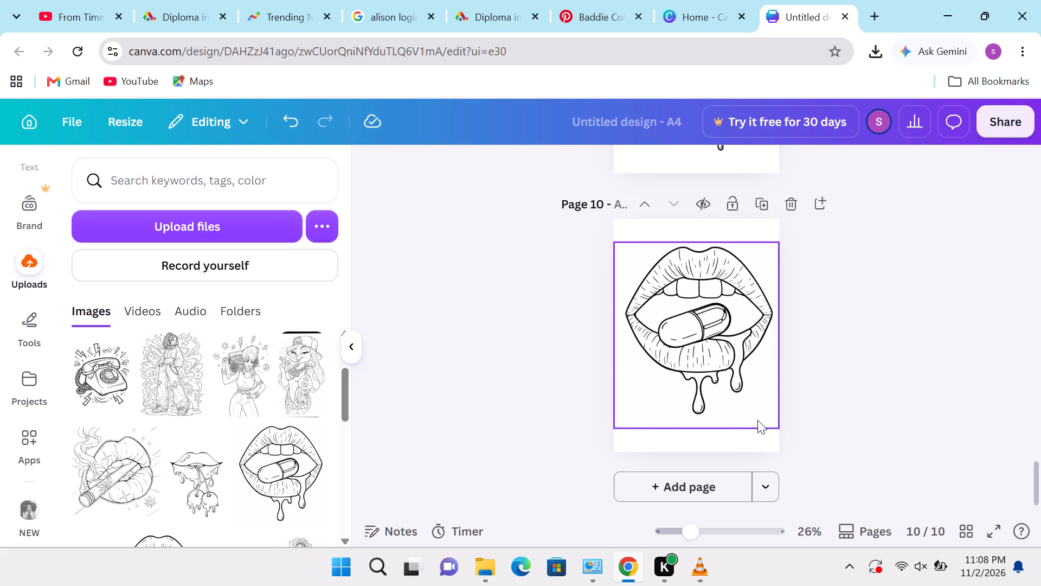
click(685, 482)
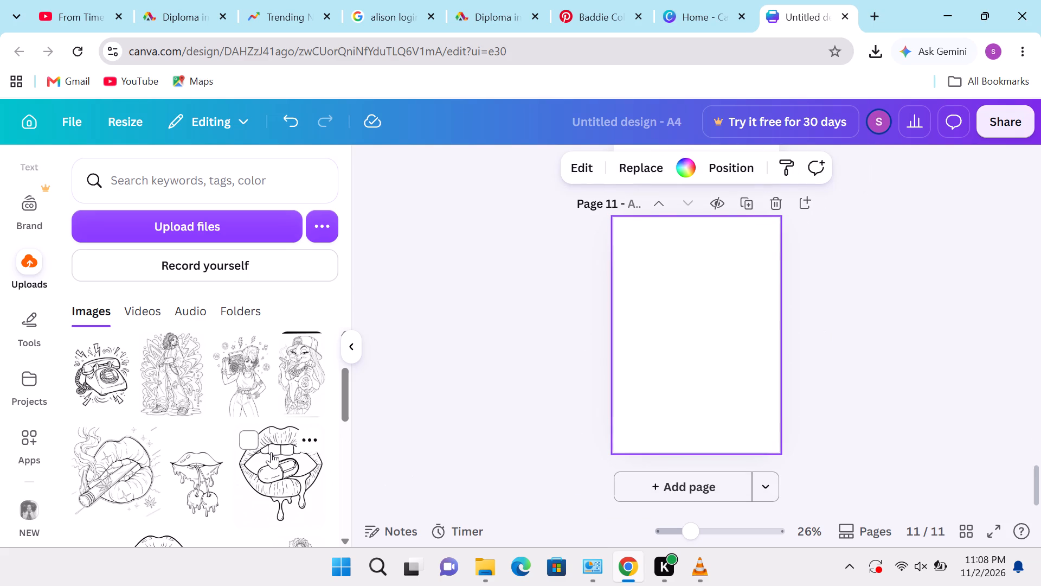
scroll(271, 452, down, 2)
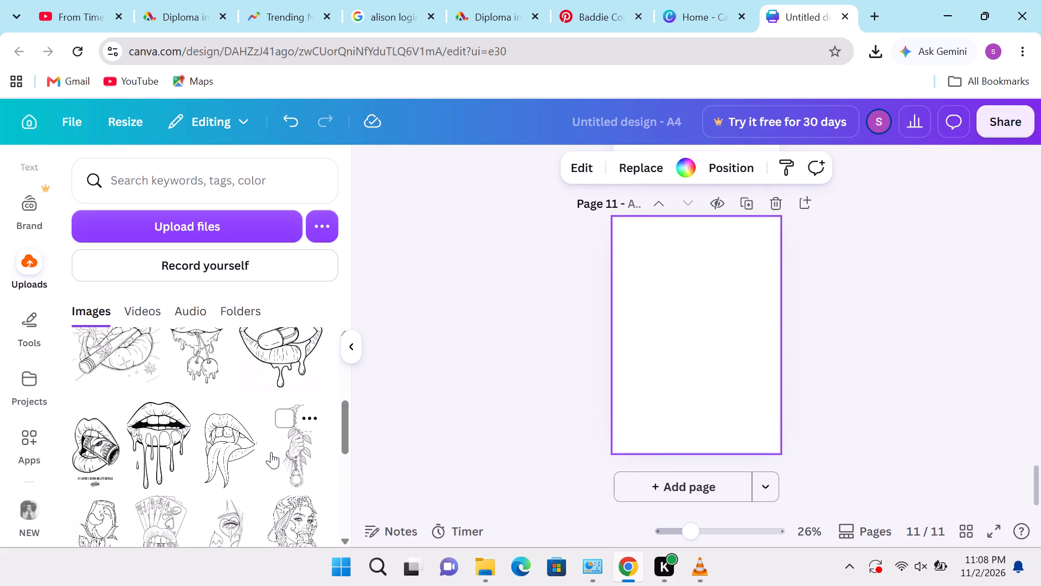
click(144, 452)
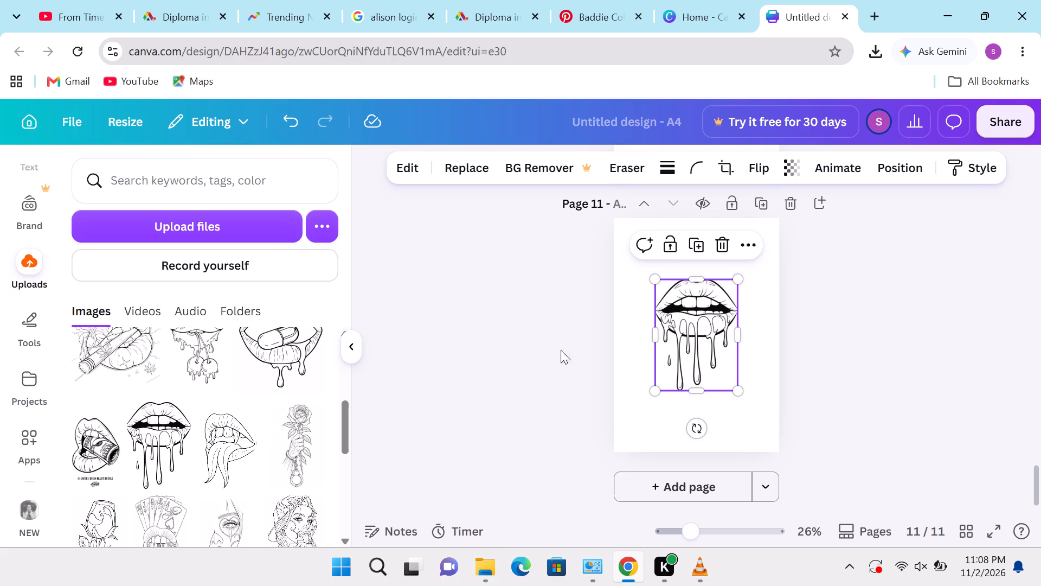
drag(737, 278, 772, 246)
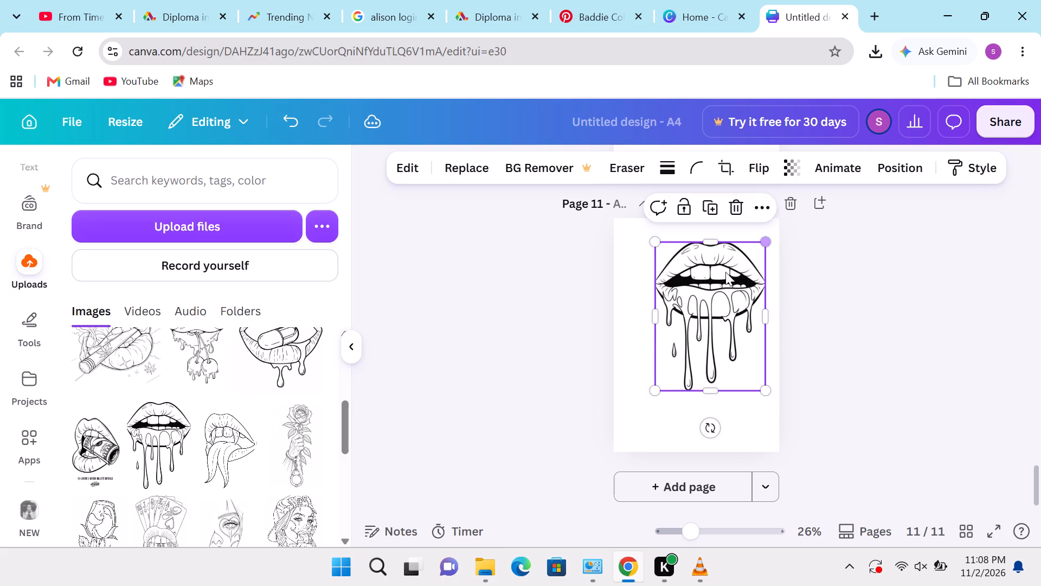
drag(654, 391, 653, 393)
drag(653, 393, 629, 428)
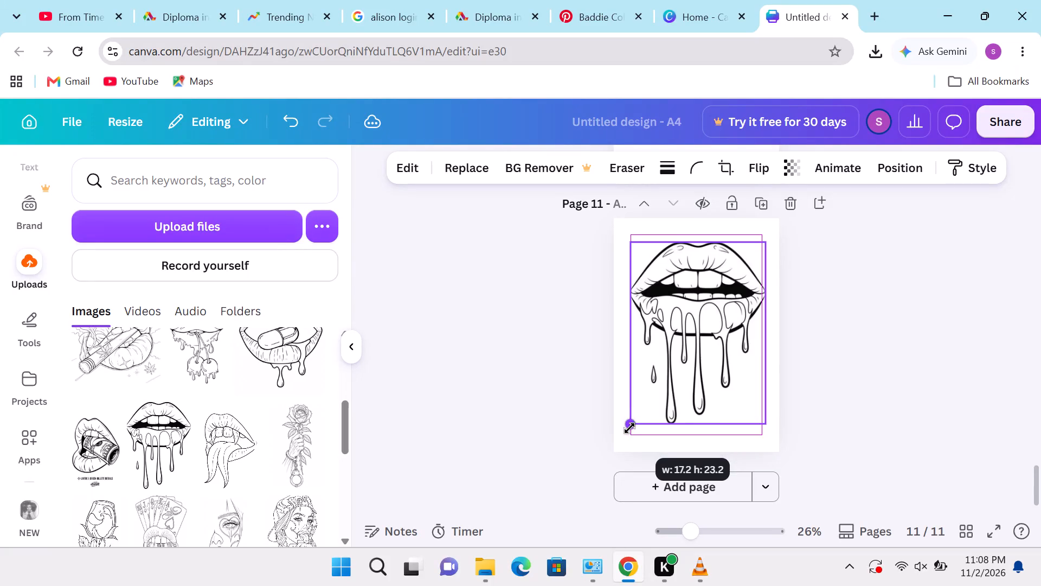
drag(629, 428, 627, 433)
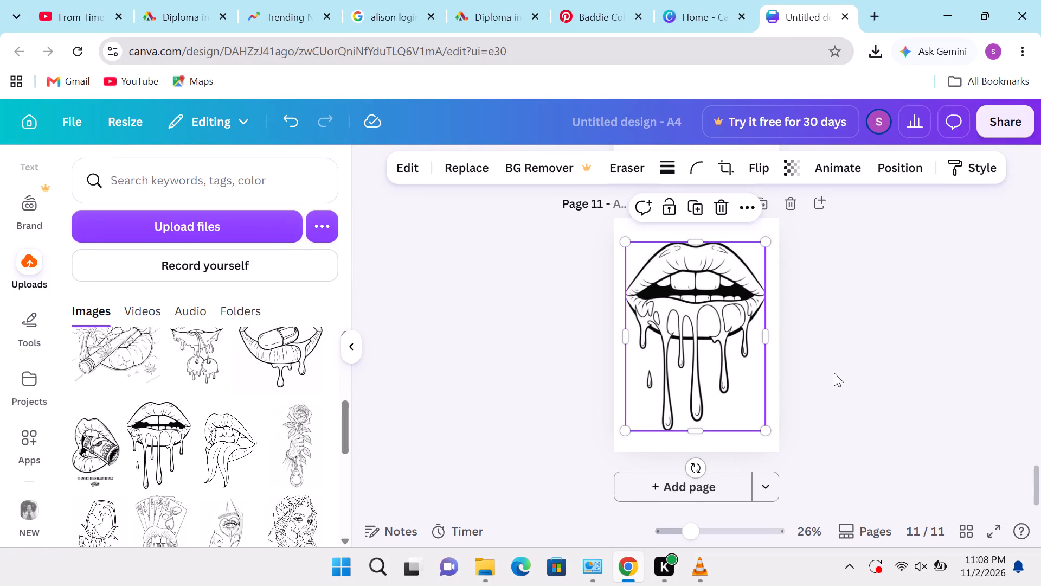
click(855, 366)
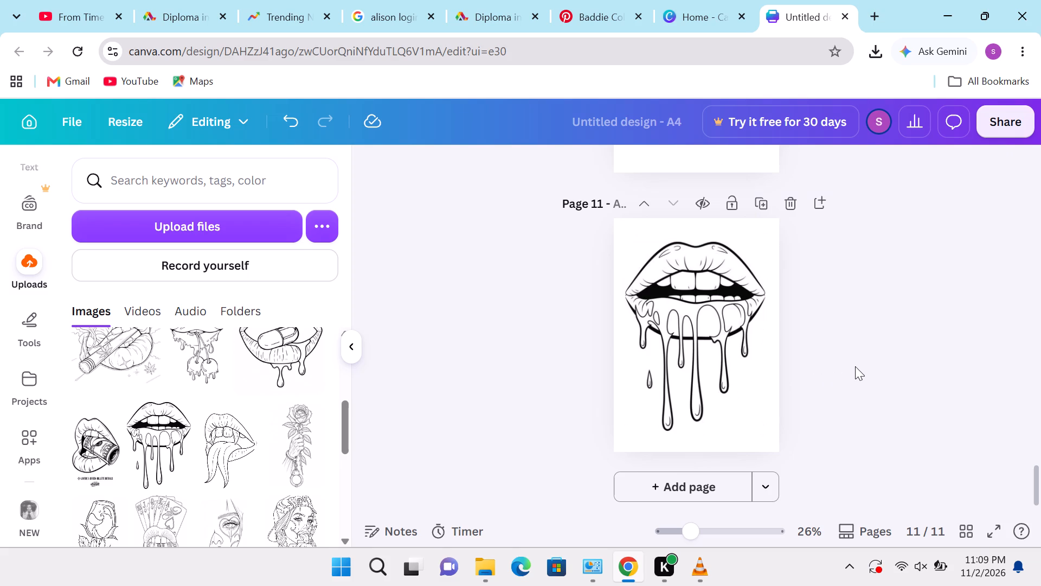
Look back over the image placement and sizing on pages 8 to 11.
scroll(855, 366, down, 1)
scroll(855, 366, up, 2)
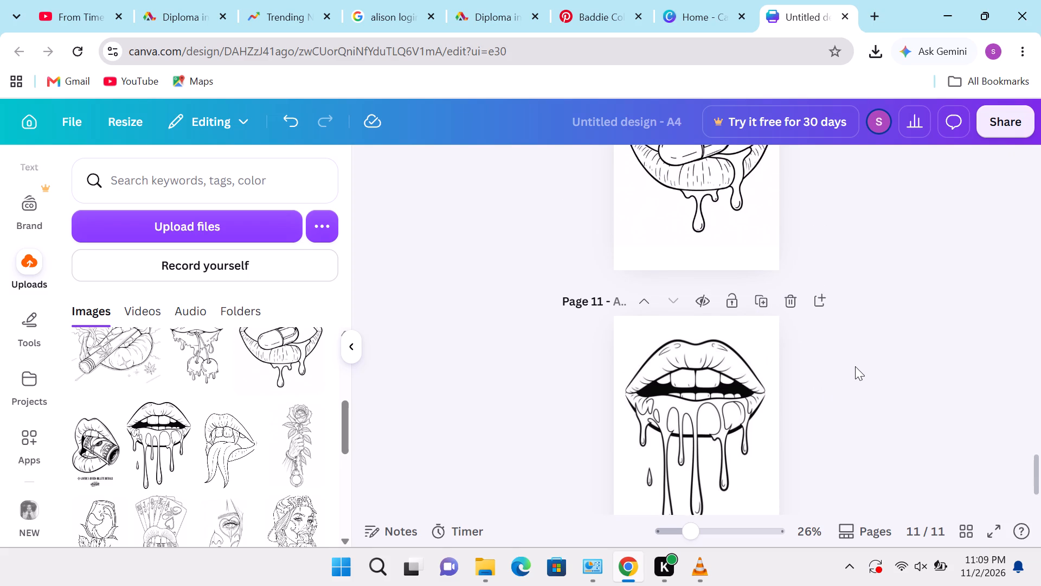
scroll(855, 366, up, 3)
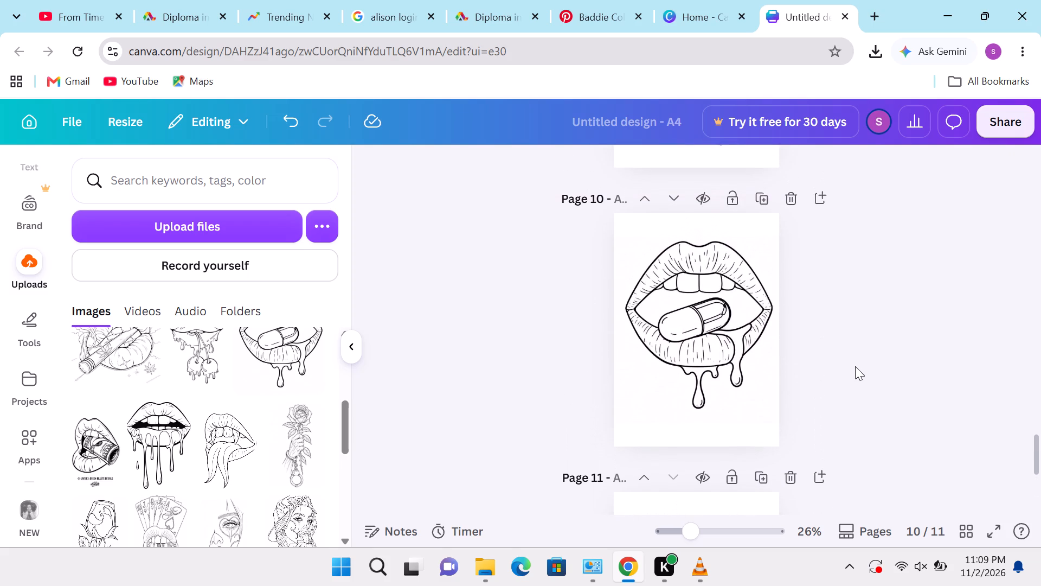
scroll(855, 366, up, 4)
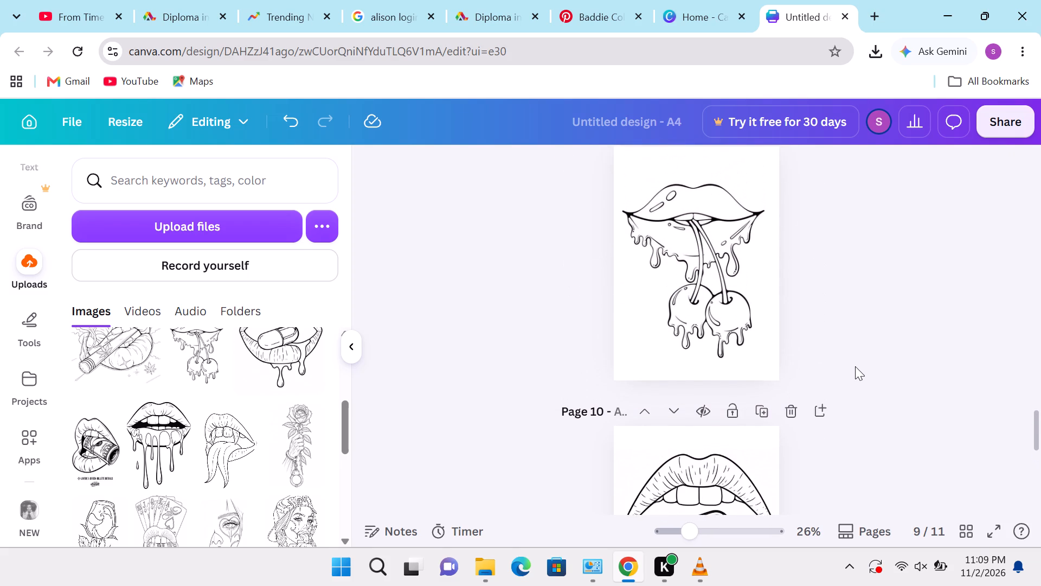
scroll(855, 366, up, 7)
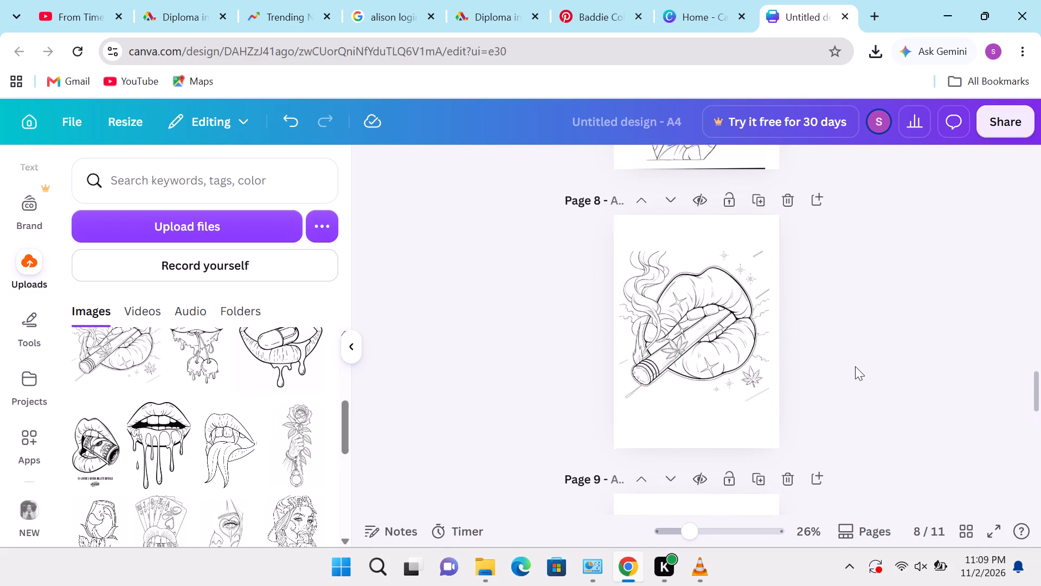
scroll(855, 366, down, 8)
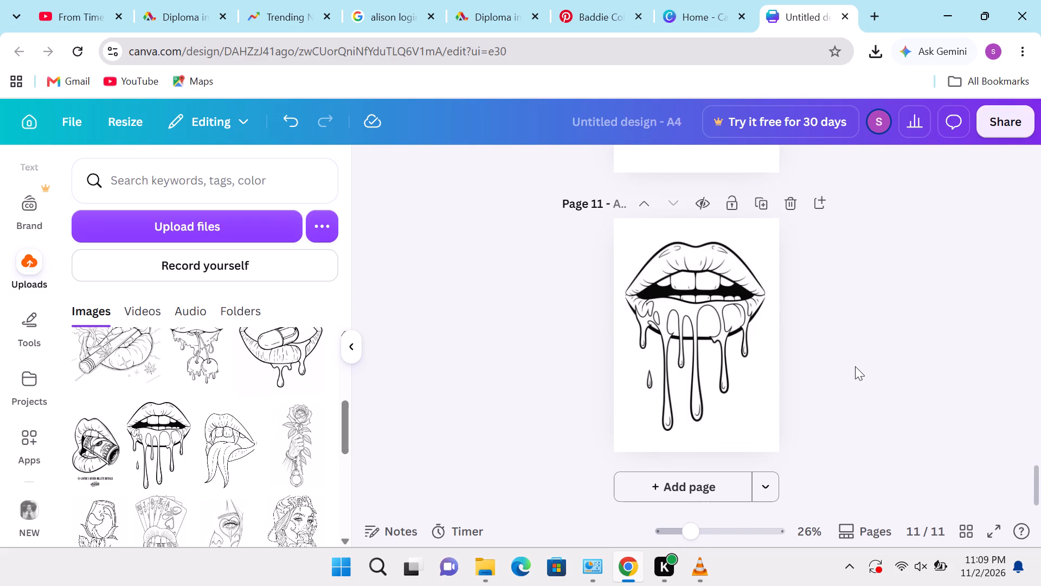
Add page 12 with the line art of the fanged mouth and forked tongue, enlarging it from opposite corners to nearly the full page width.
click(708, 492)
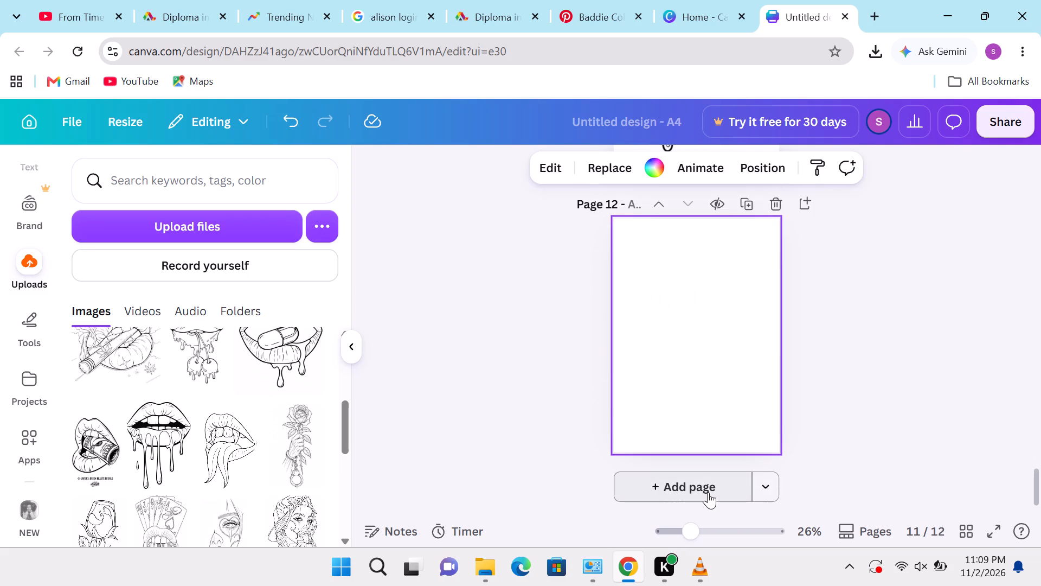
click(225, 438)
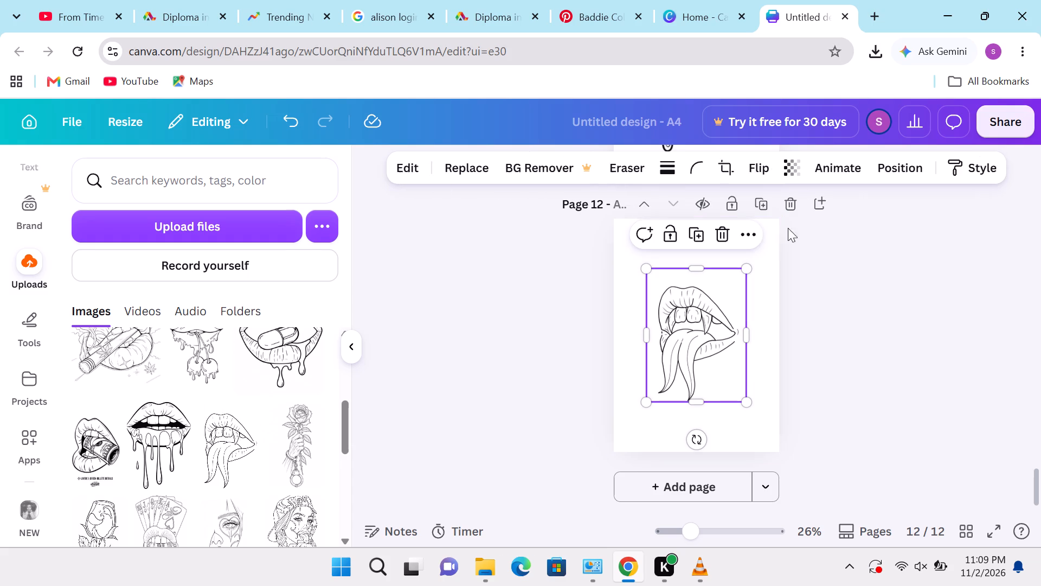
drag(746, 269, 784, 247)
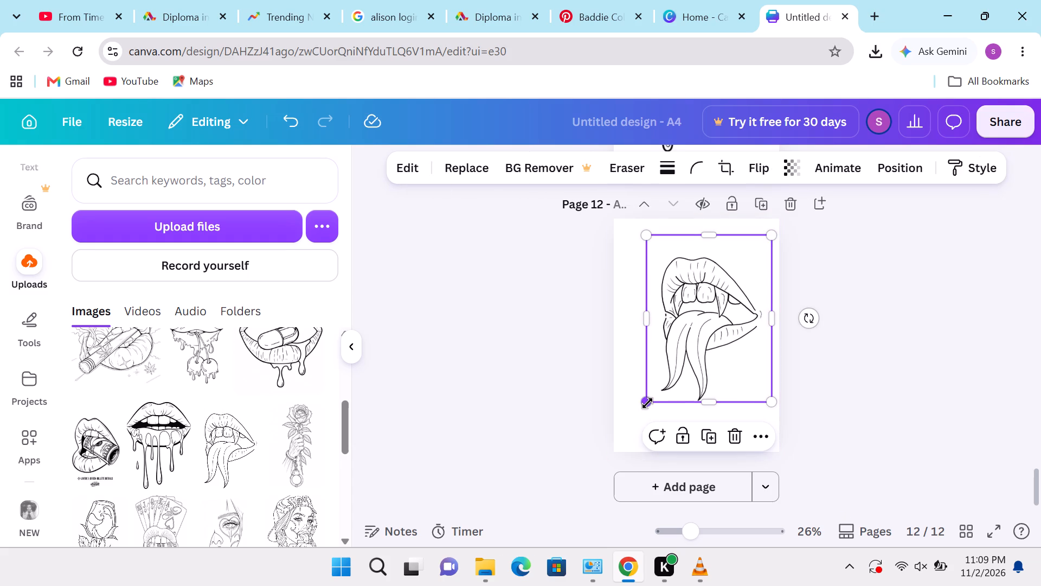
drag(647, 403, 634, 425)
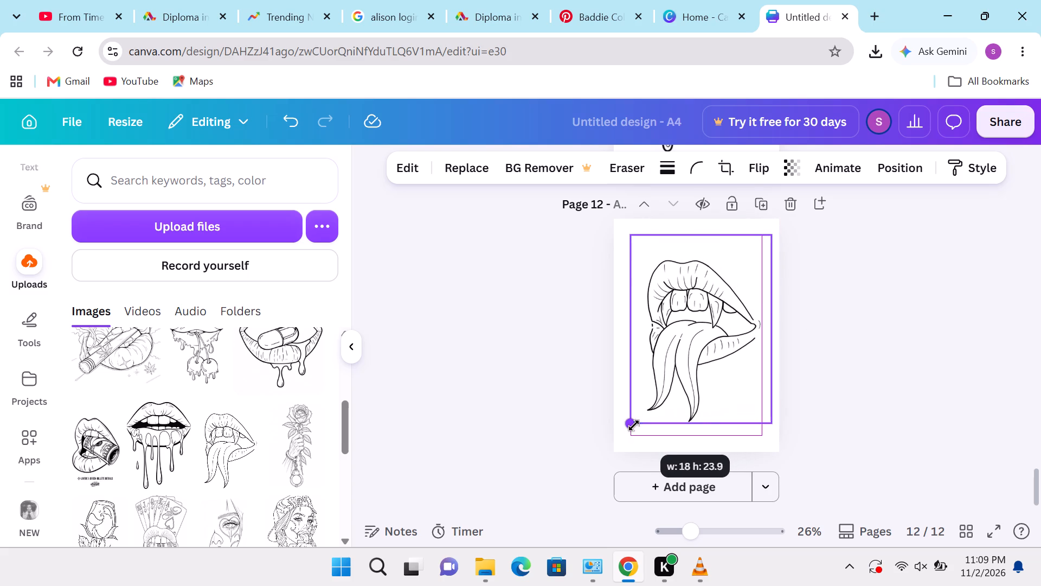
drag(634, 425, 627, 438)
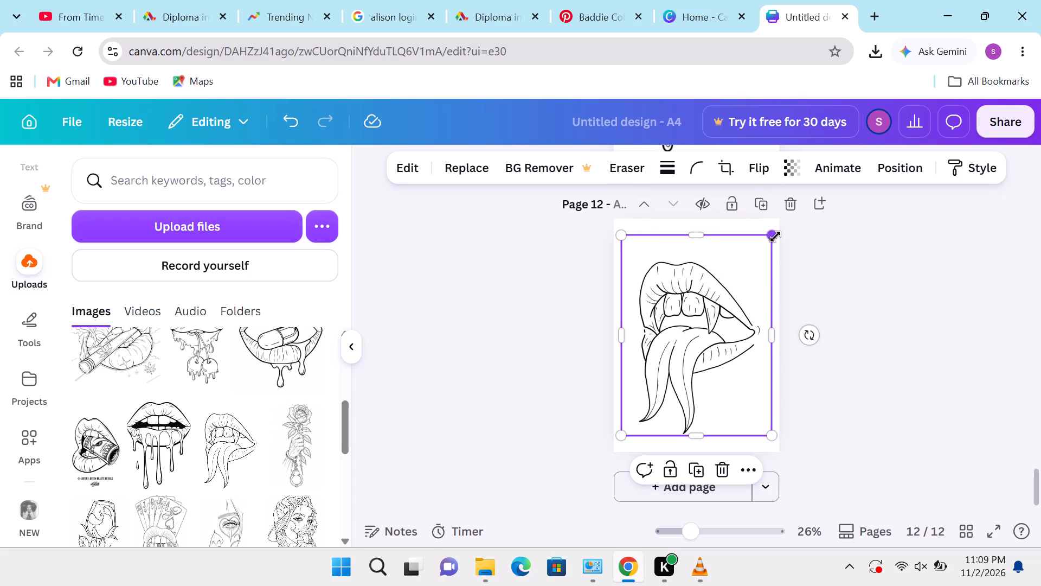
drag(775, 232, 781, 232)
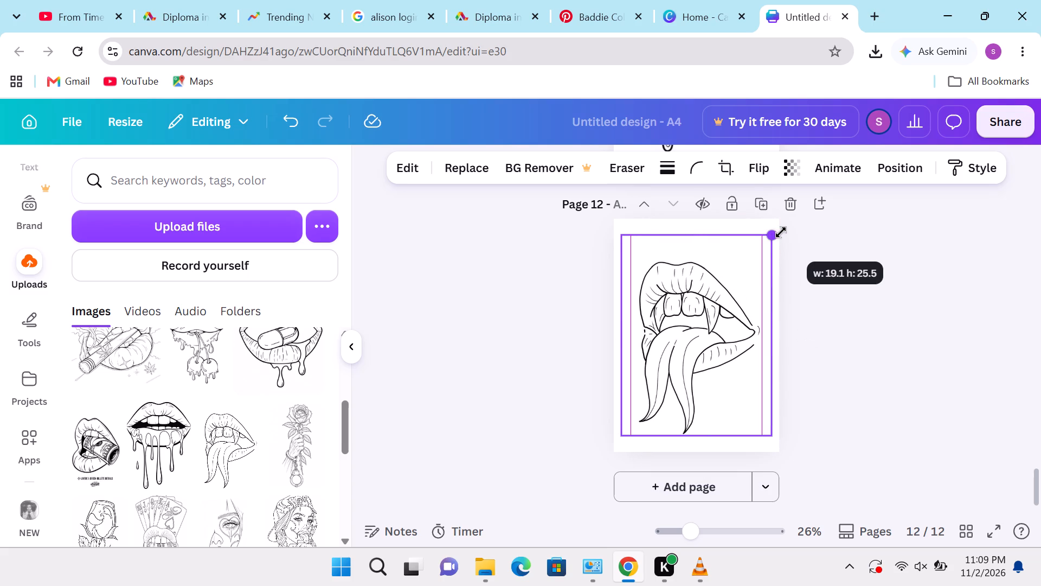
drag(781, 232, 785, 233)
click(839, 260)
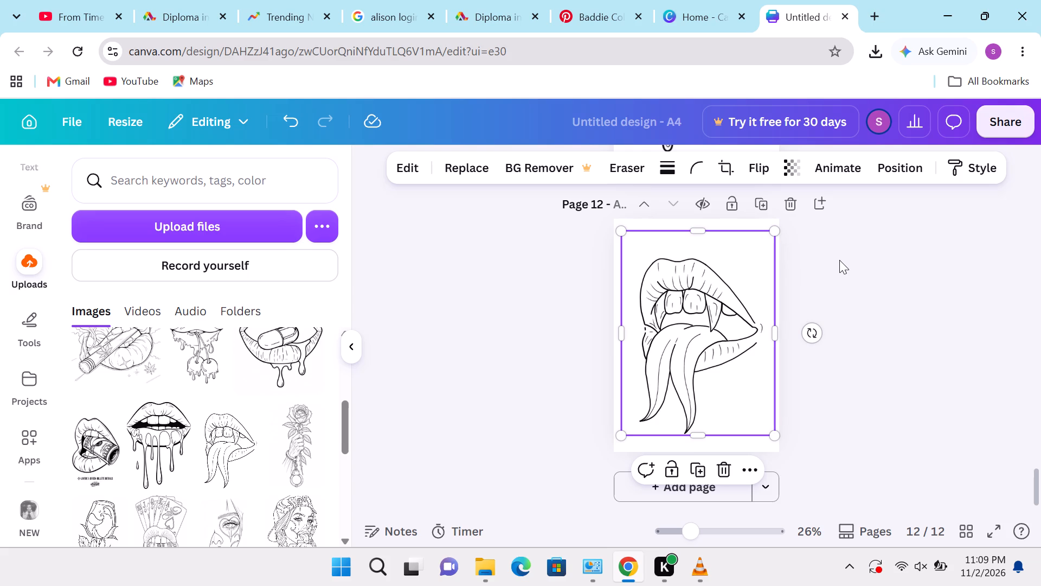
scroll(839, 260, down, 1)
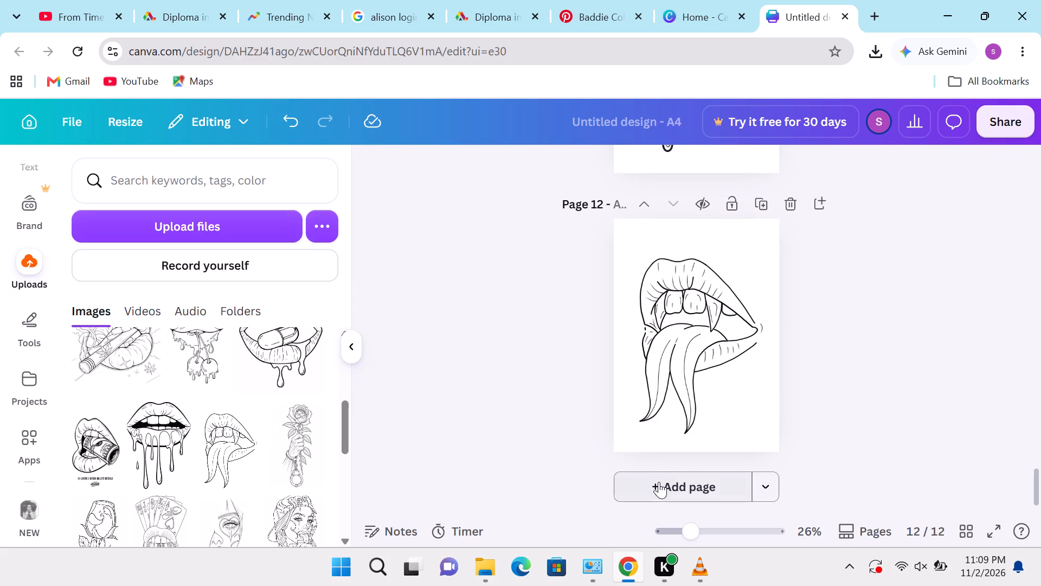
Add page 13 with the line art of the wine-glass rose on a leafy stem, enlarging it from opposite corners to nearly the full page height.
click(657, 487)
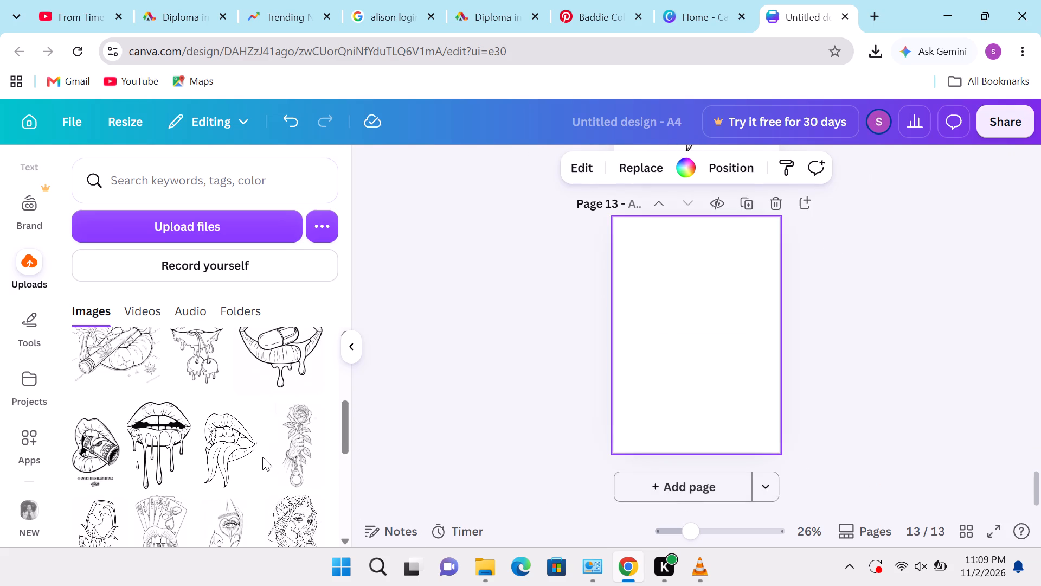
scroll(262, 457, down, 1)
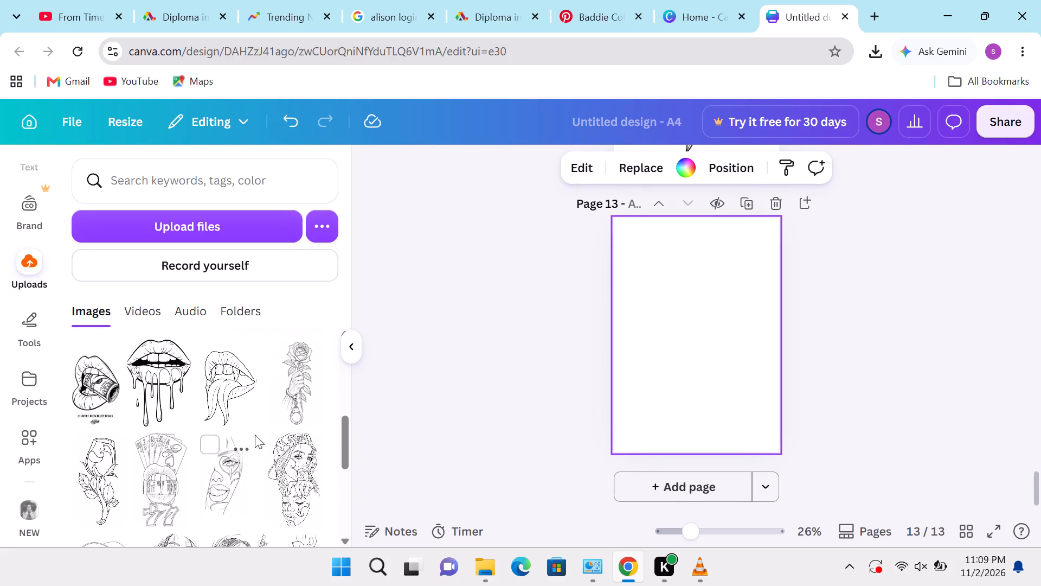
click(99, 479)
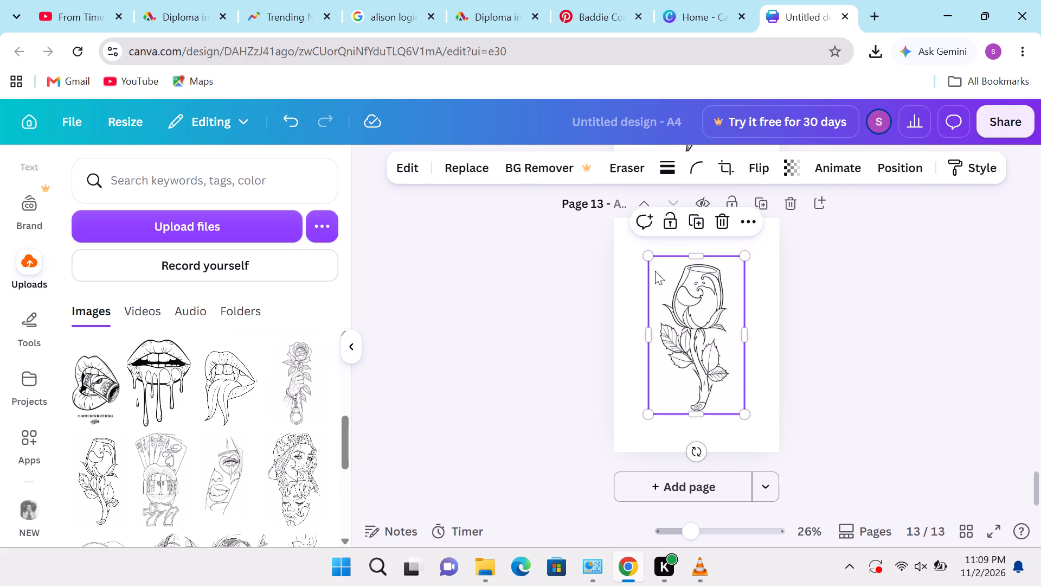
drag(742, 256, 776, 240)
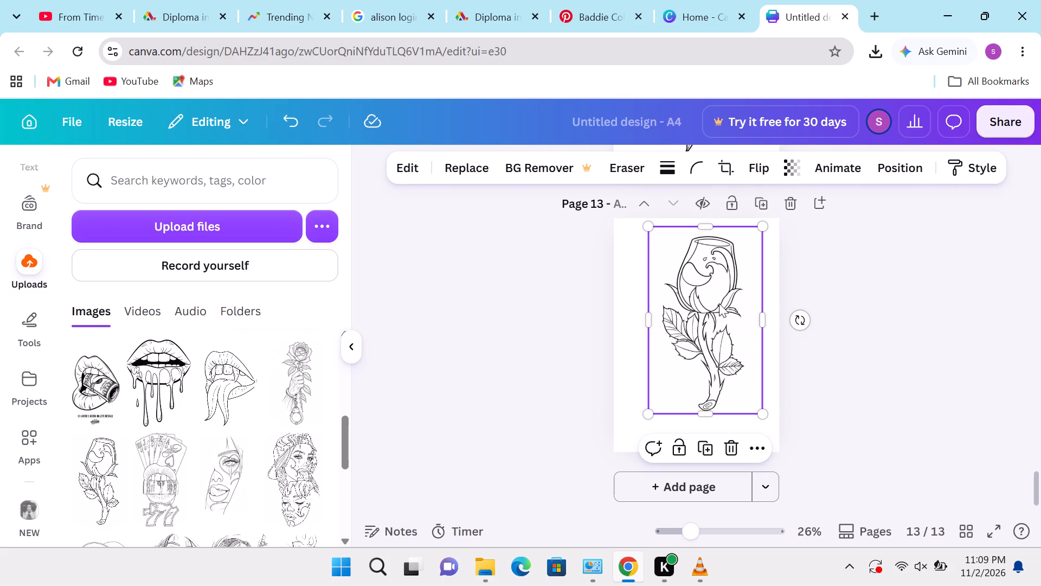
drag(646, 413, 632, 426)
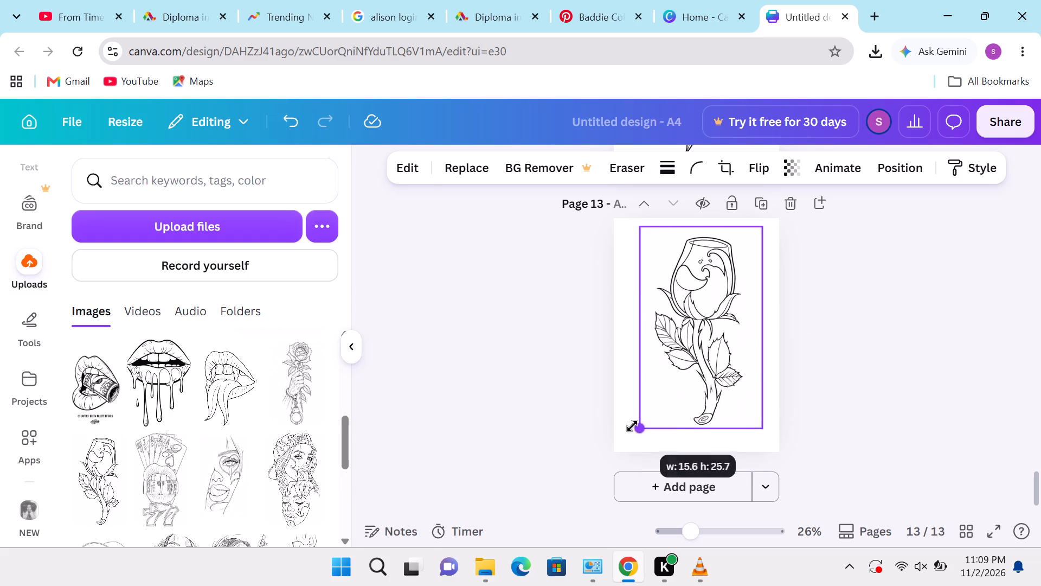
drag(632, 426, 619, 445)
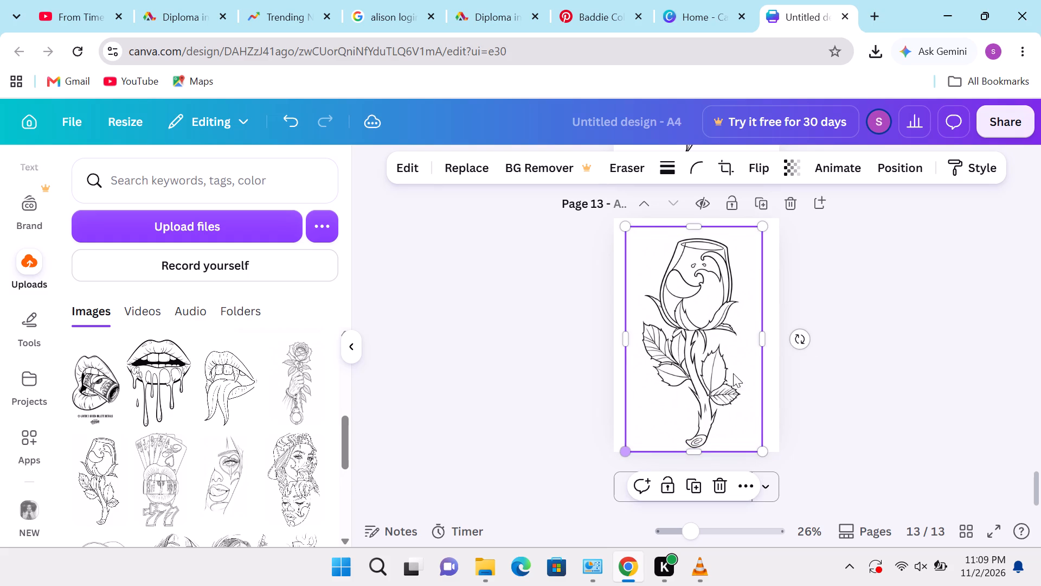
click(858, 319)
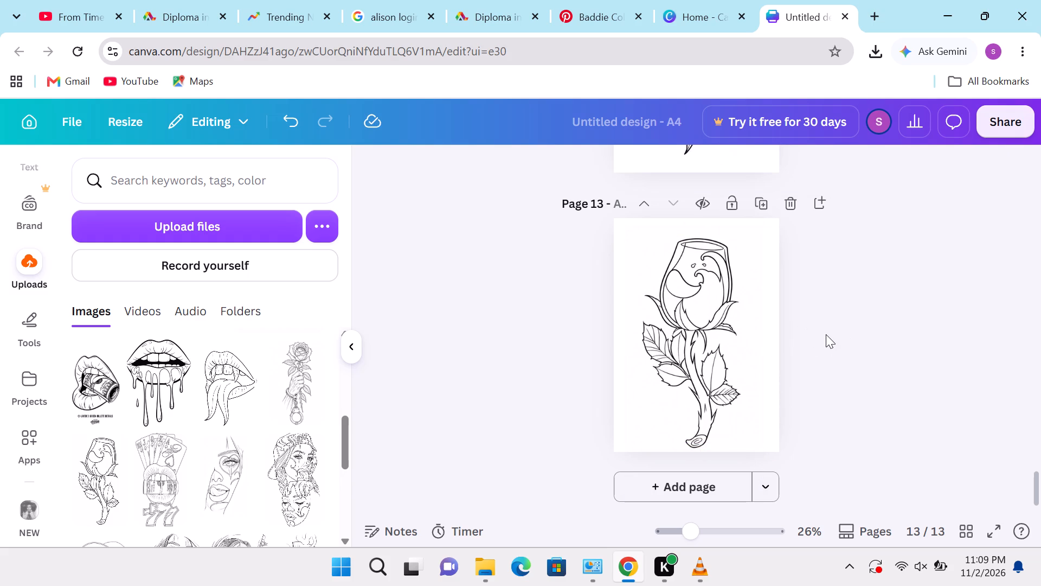
Add page 14 with the line art of the laughing woman in a cap holding banknotes, enlarging it from opposite corners to fill most of the page.
scroll(826, 334, down, 2)
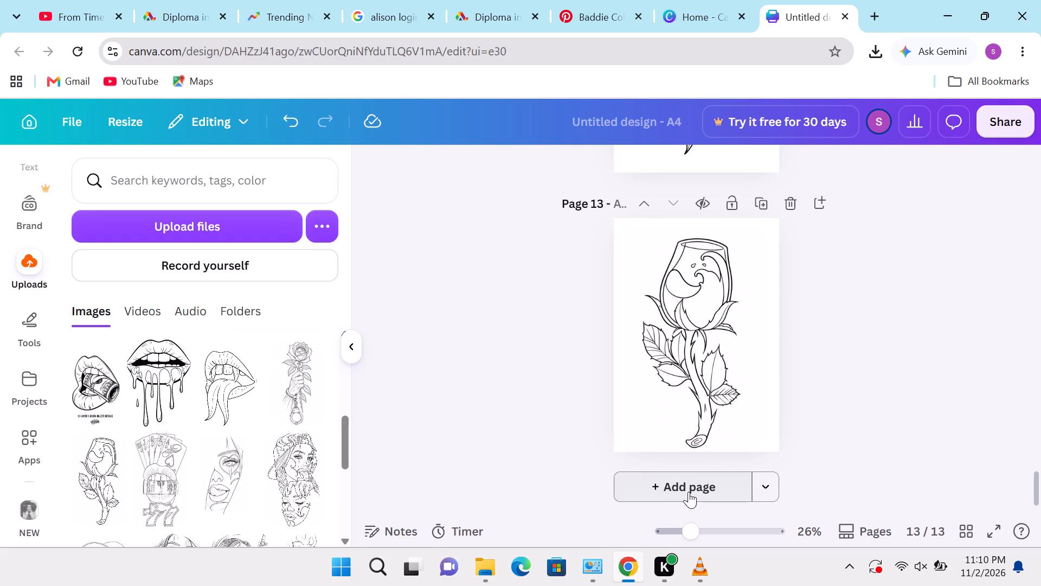
click(689, 492)
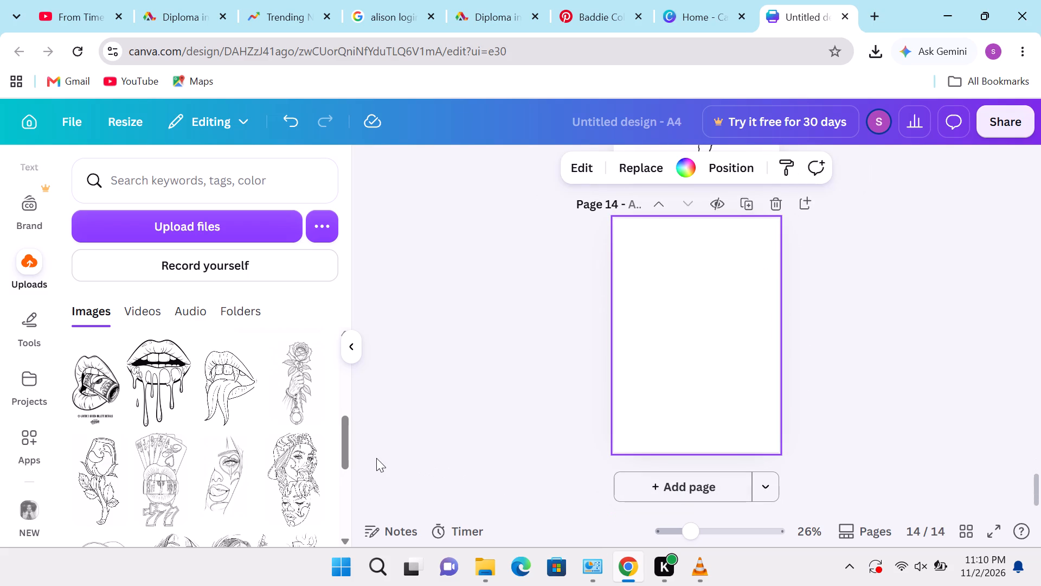
scroll(219, 477, down, 1)
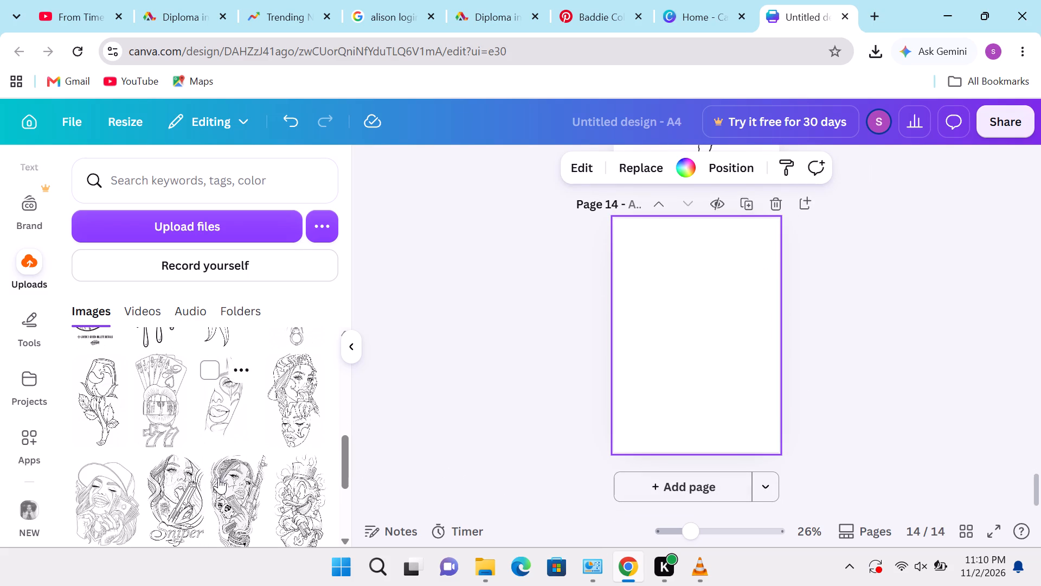
scroll(219, 477, down, 2)
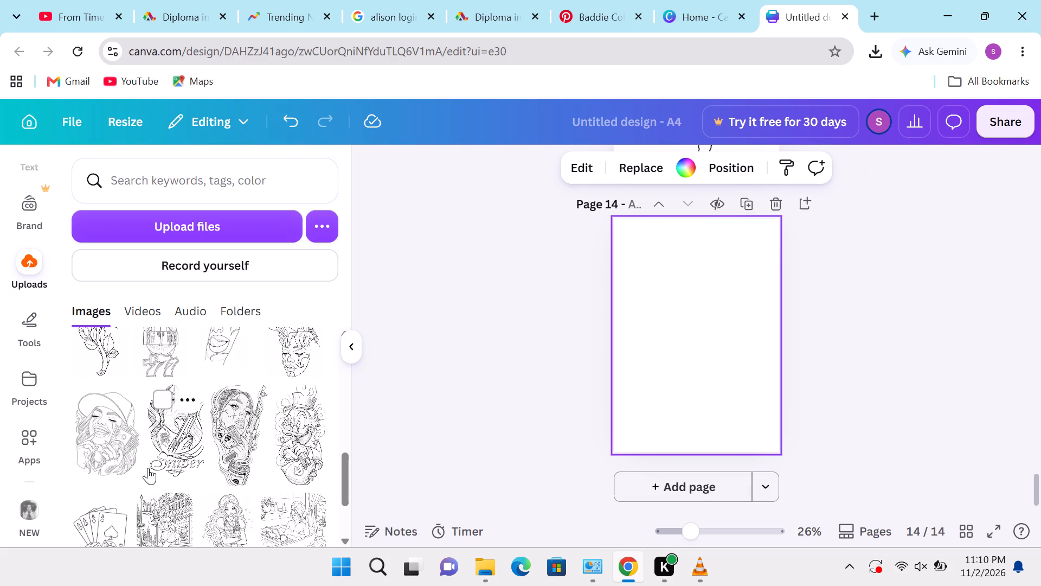
click(101, 432)
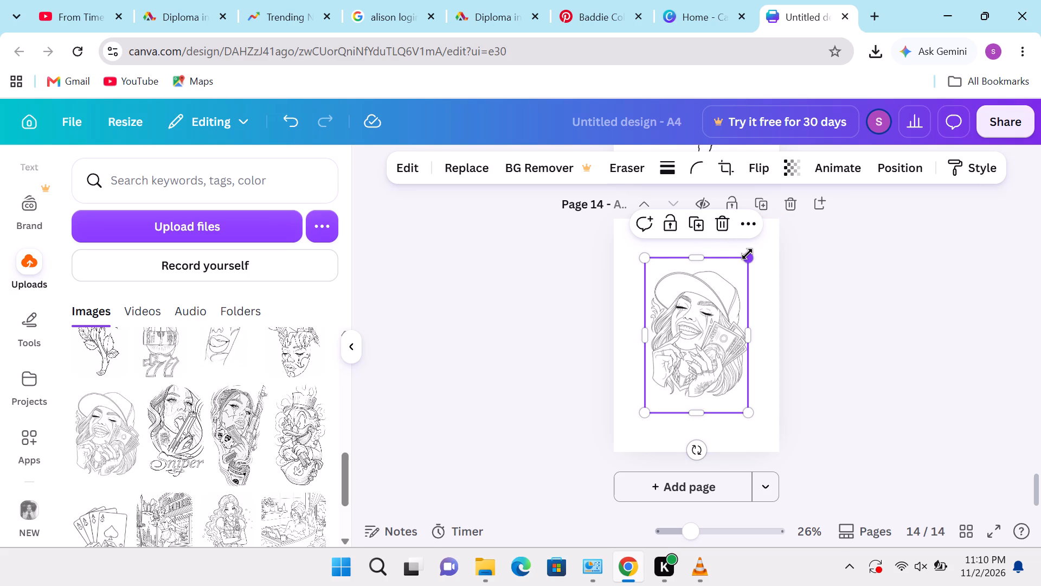
drag(747, 254, 775, 239)
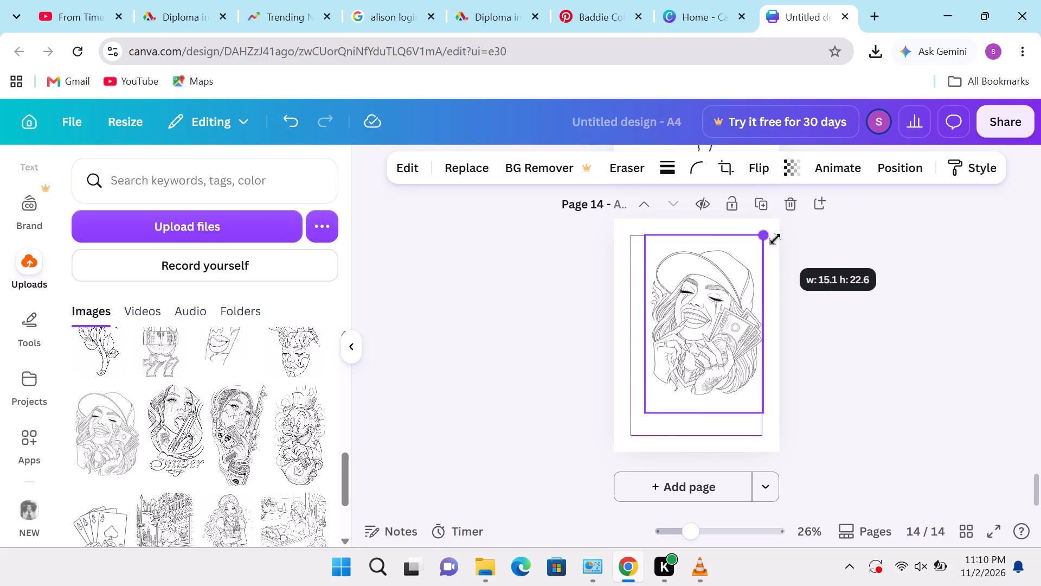
drag(775, 239, 776, 239)
drag(646, 411, 632, 442)
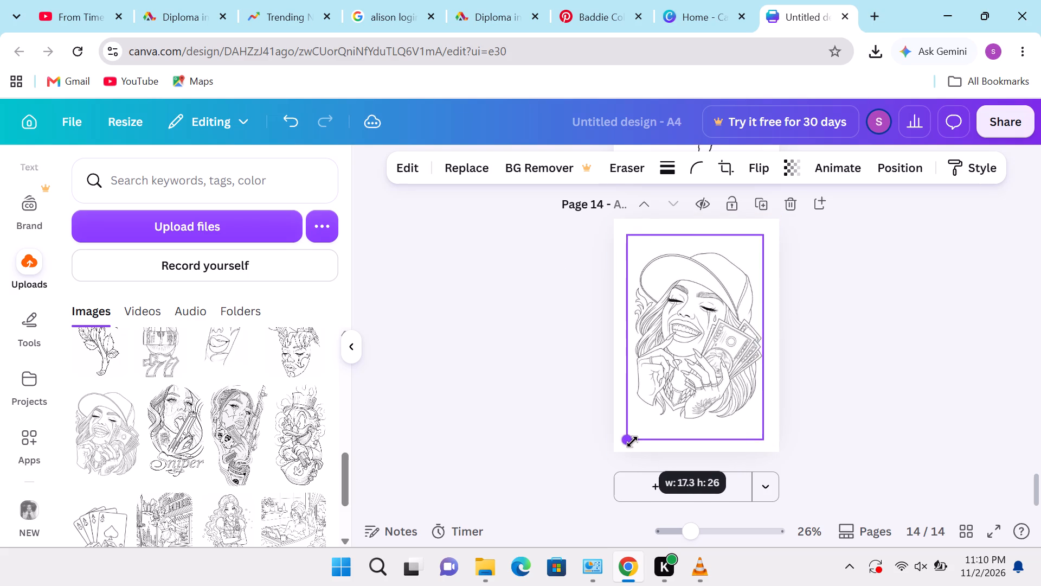
drag(632, 442, 629, 450)
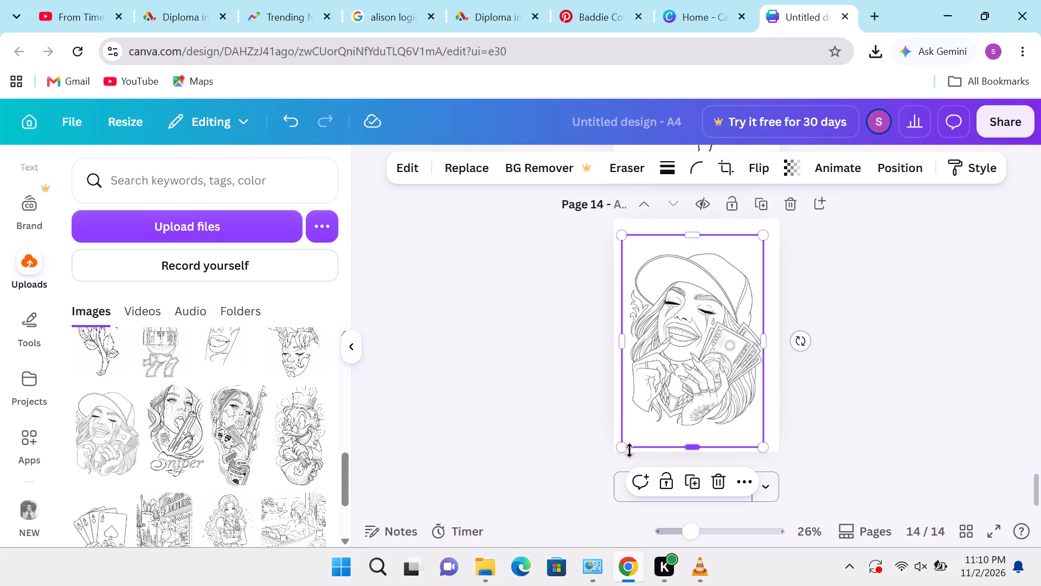
click(863, 303)
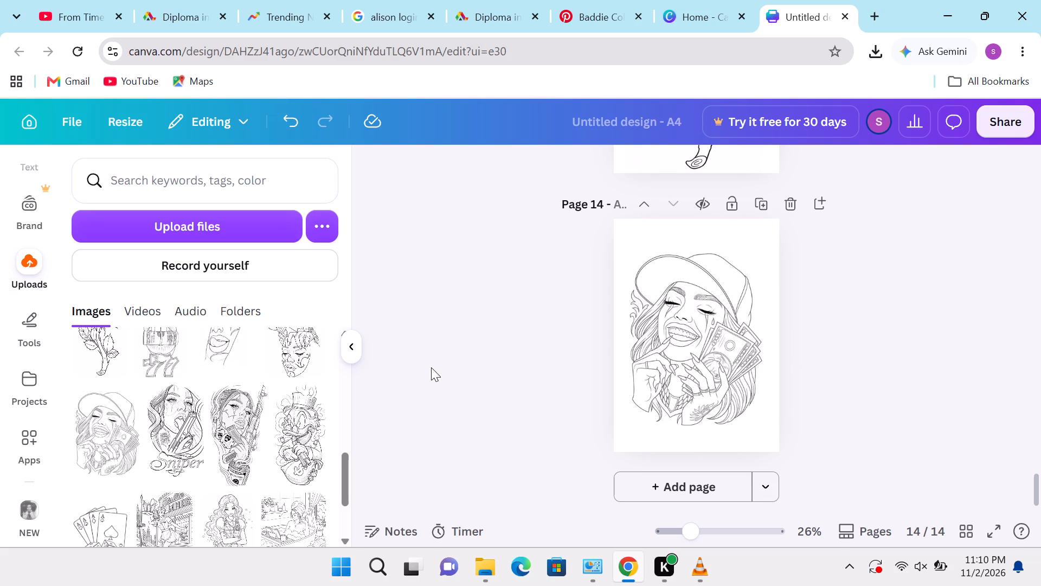
Add page 15 with the line art of four aces and two dice, enlarging it from opposite corners to nearly the full page.
scroll(162, 441, down, 1)
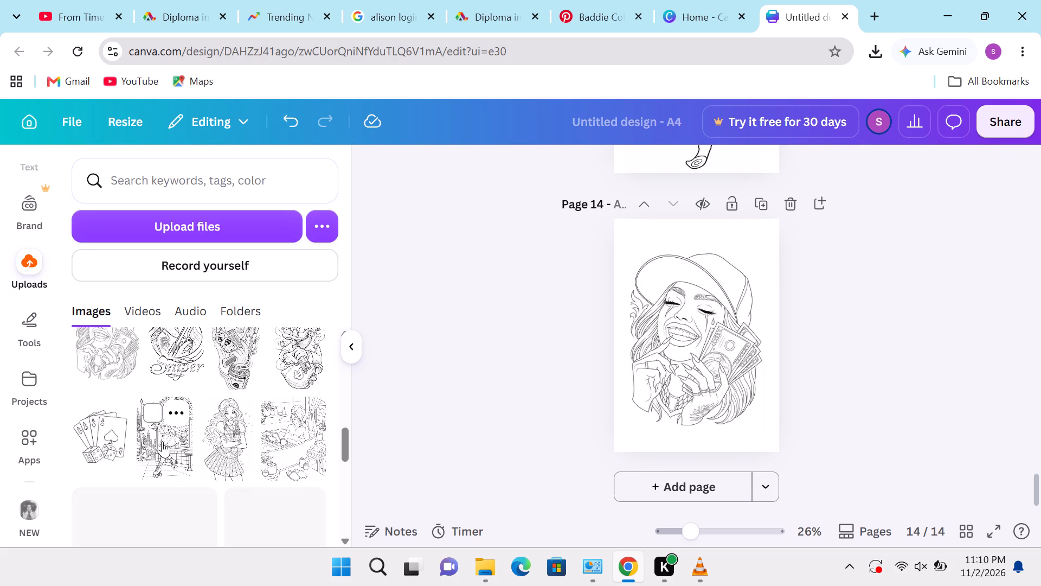
scroll(162, 441, down, 1)
scroll(162, 441, up, 1)
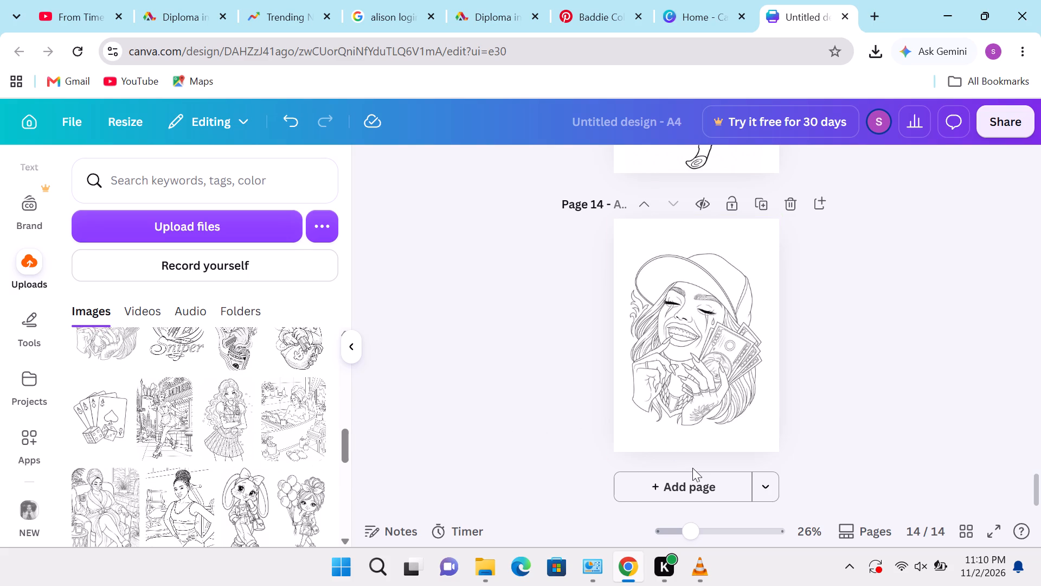
click(694, 481)
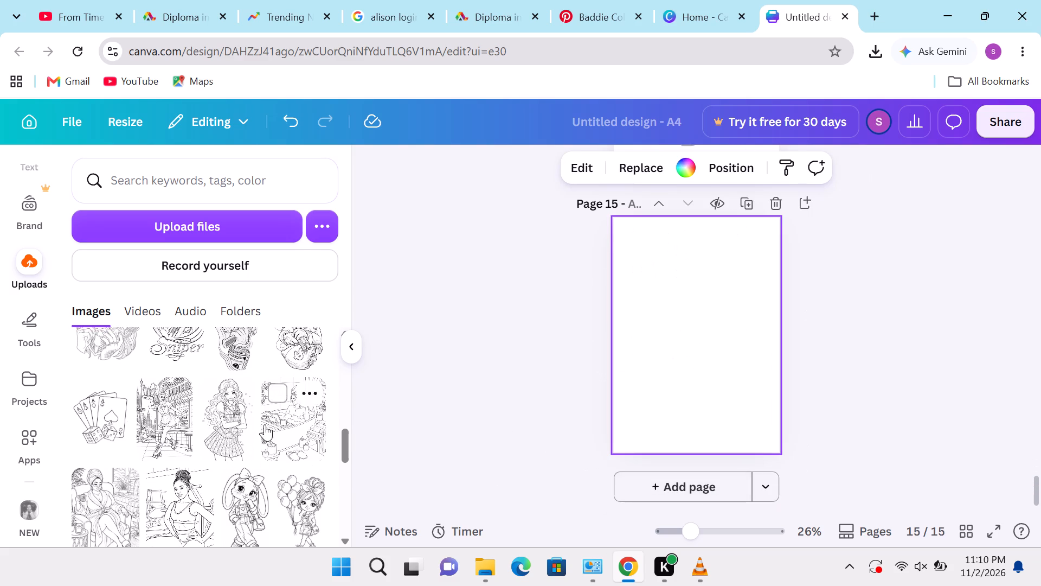
click(99, 428)
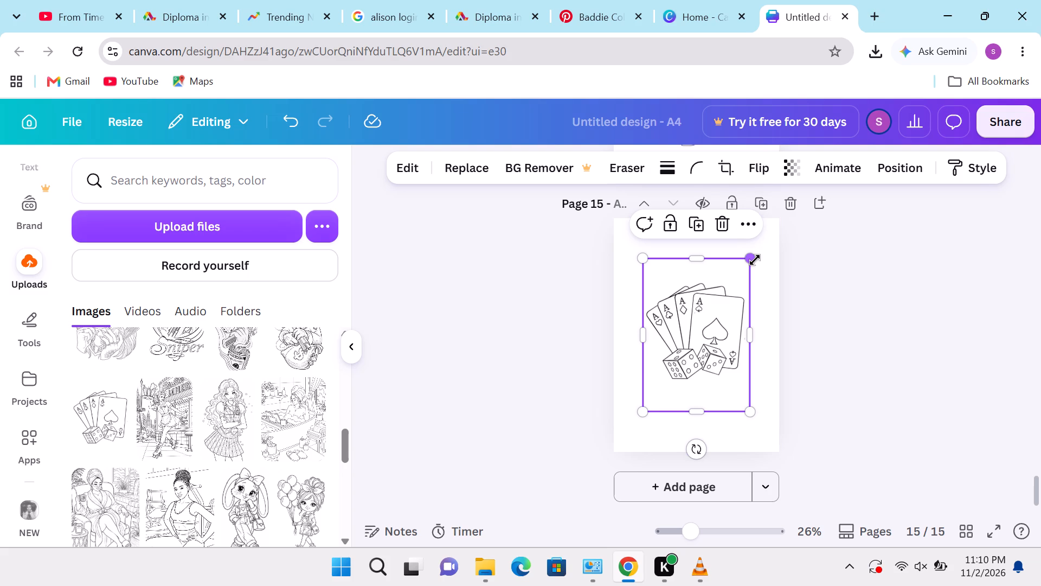
drag(755, 260, 782, 243)
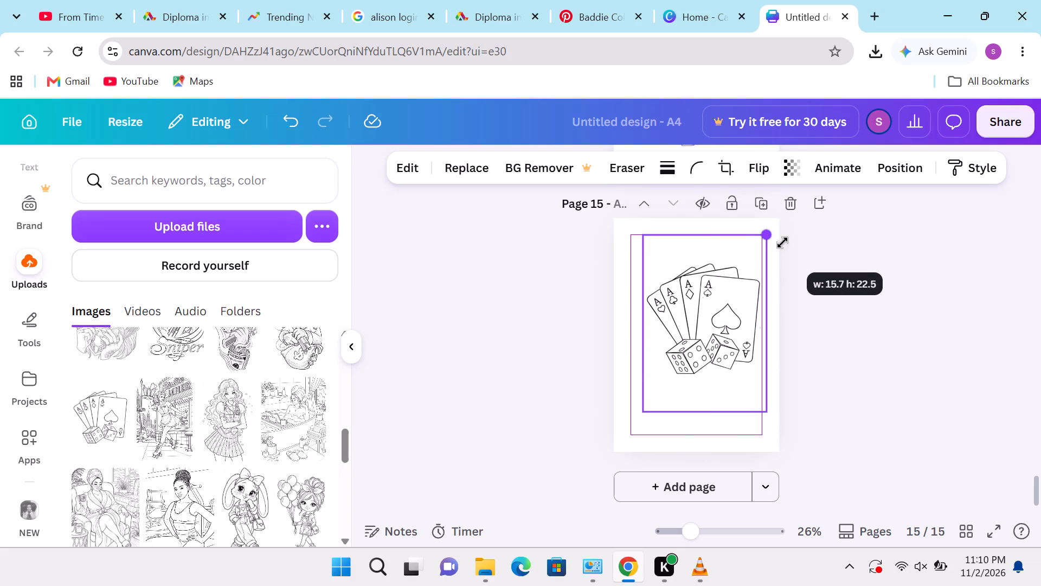
drag(782, 243, 785, 243)
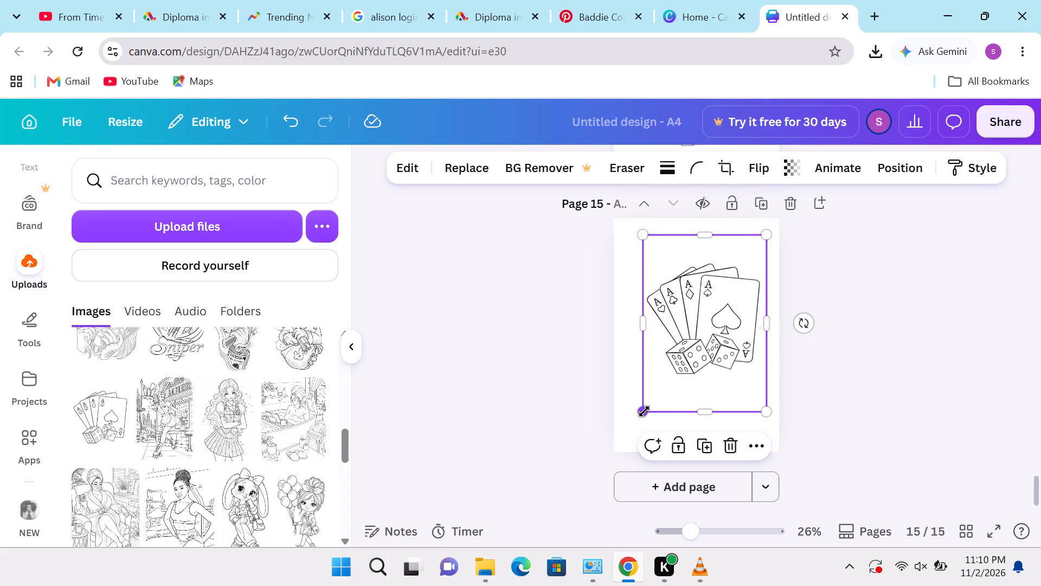
drag(644, 411, 629, 446)
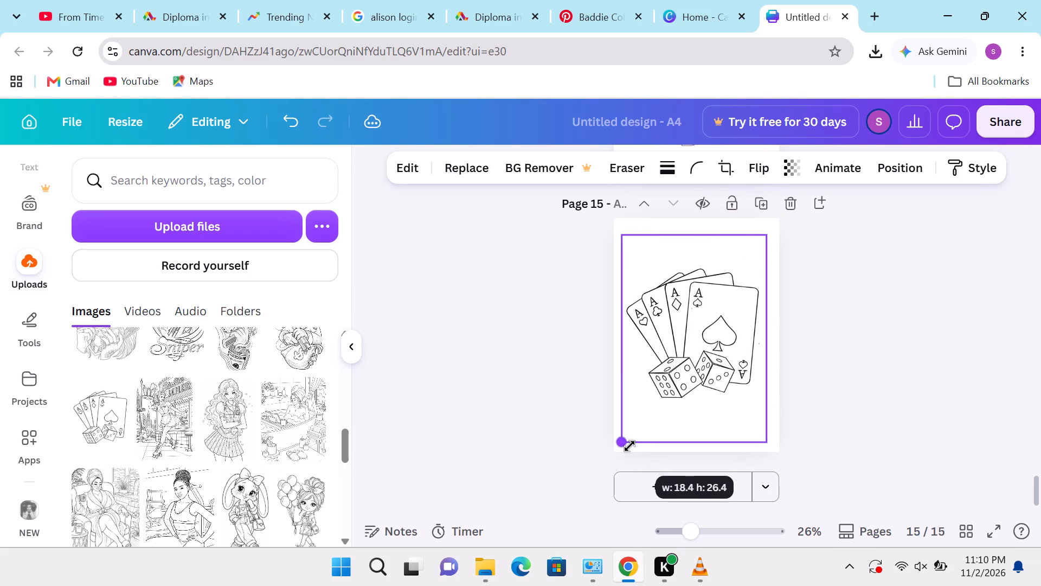
drag(629, 446, 628, 449)
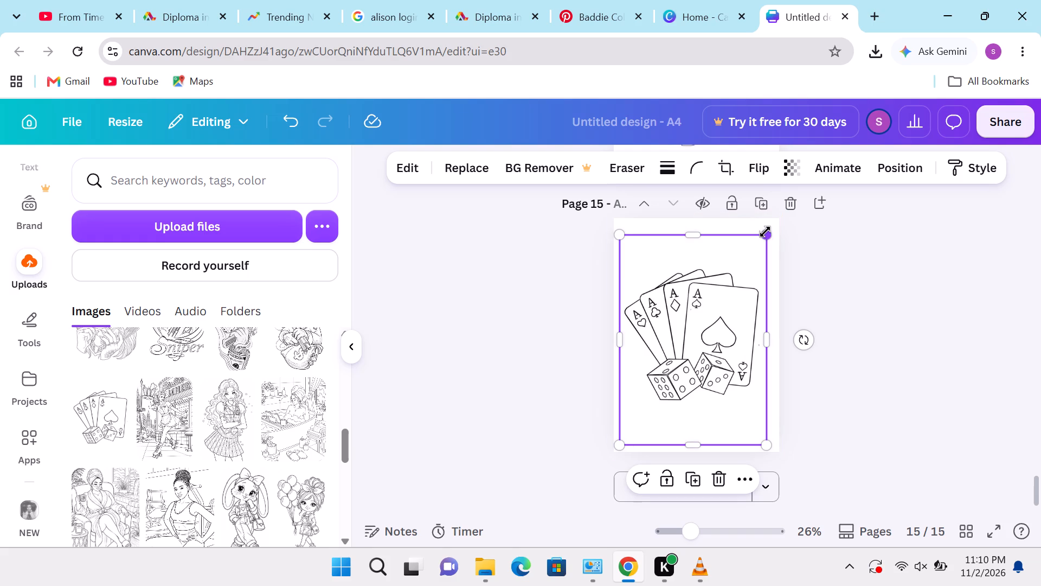
drag(765, 232, 769, 227)
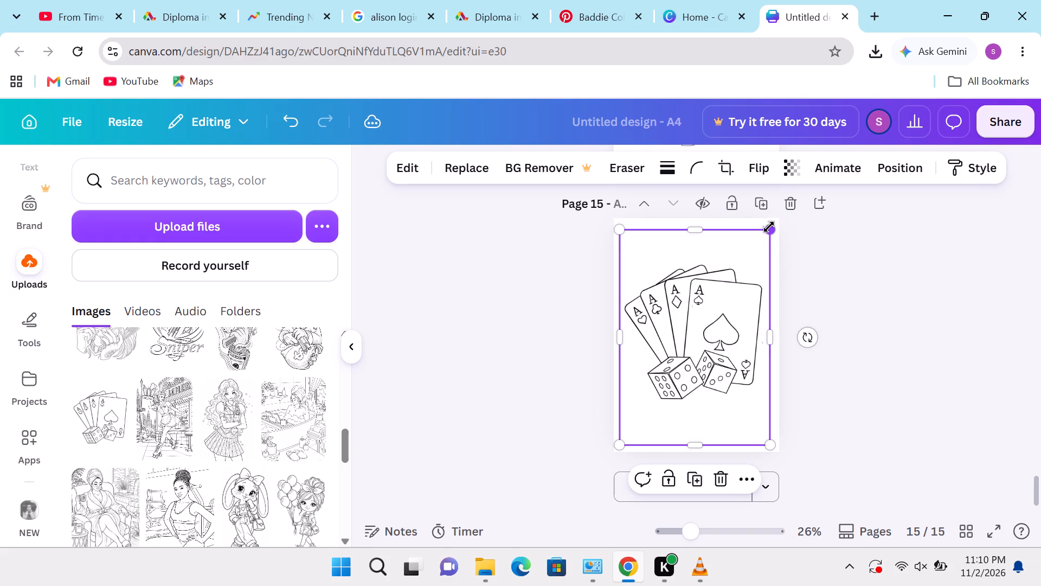
click(874, 270)
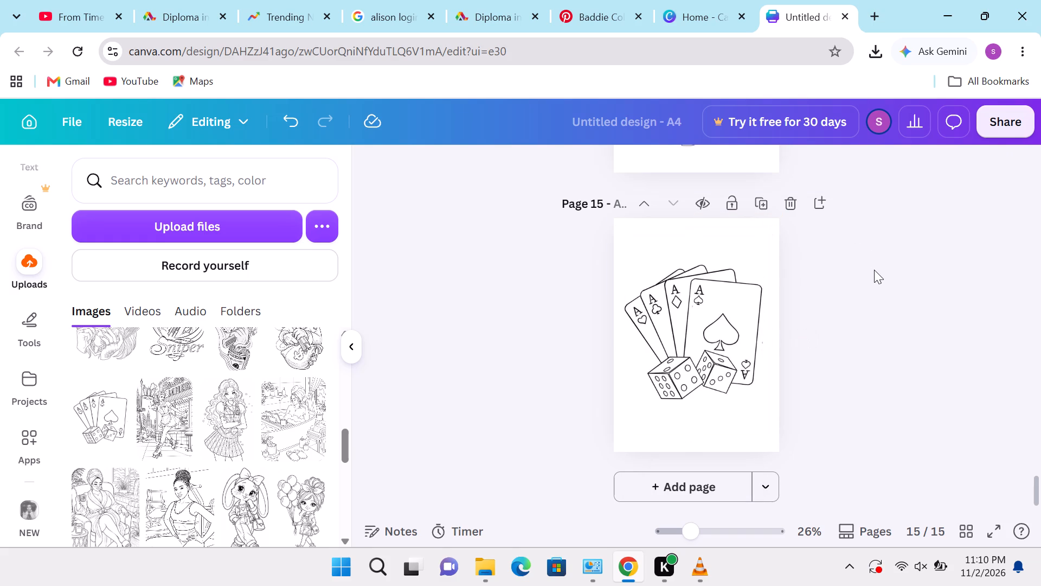
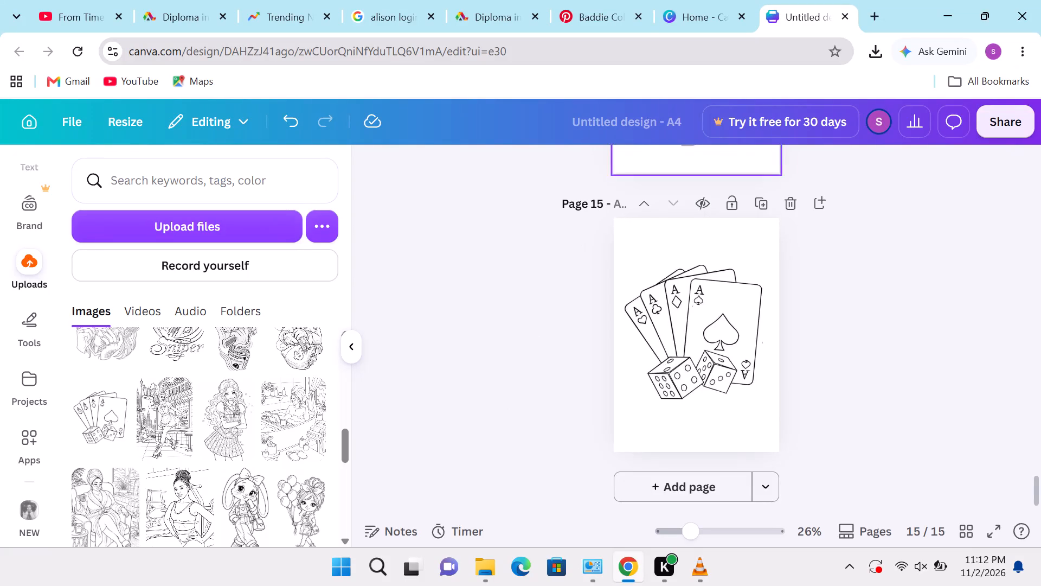
Switch from the Canva design to the open Alison diploma course page on the introduction to Microsoft Power BI.
click(696, 0)
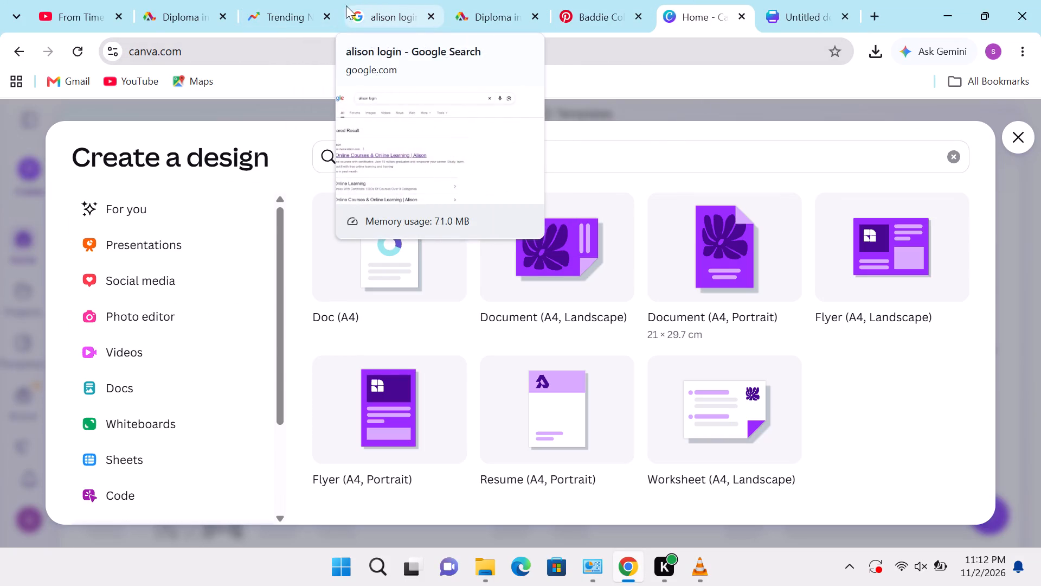
click(169, 0)
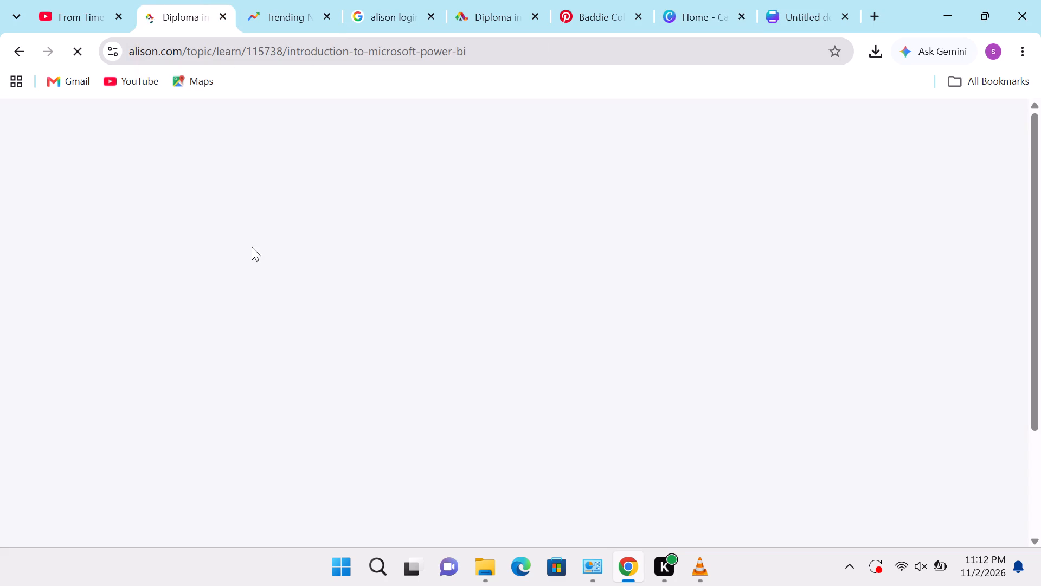